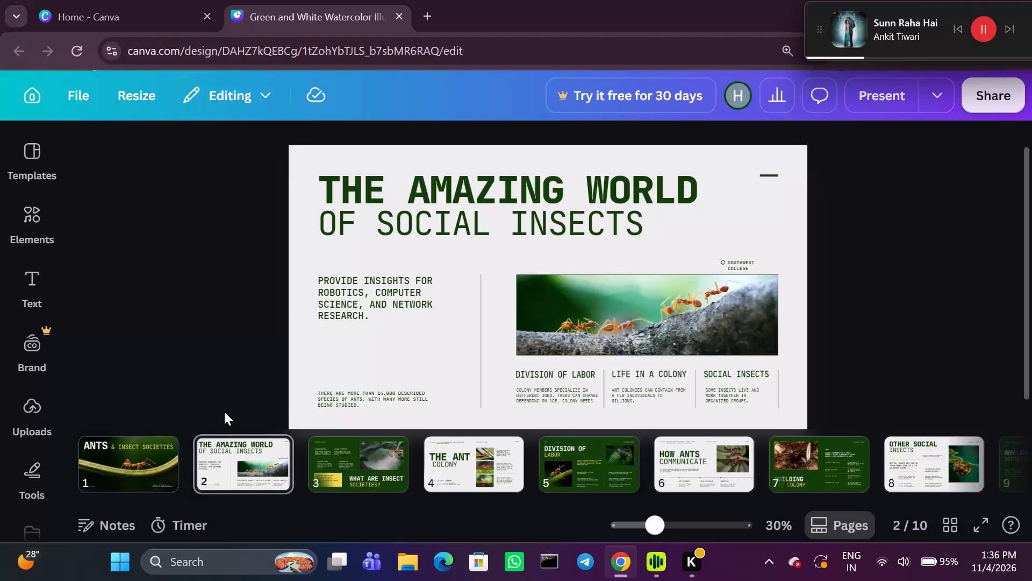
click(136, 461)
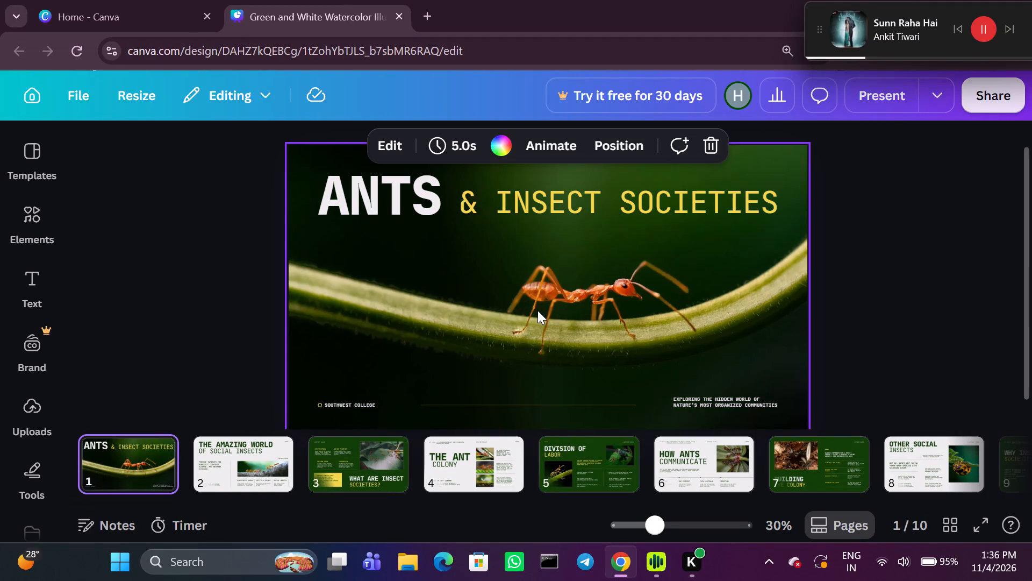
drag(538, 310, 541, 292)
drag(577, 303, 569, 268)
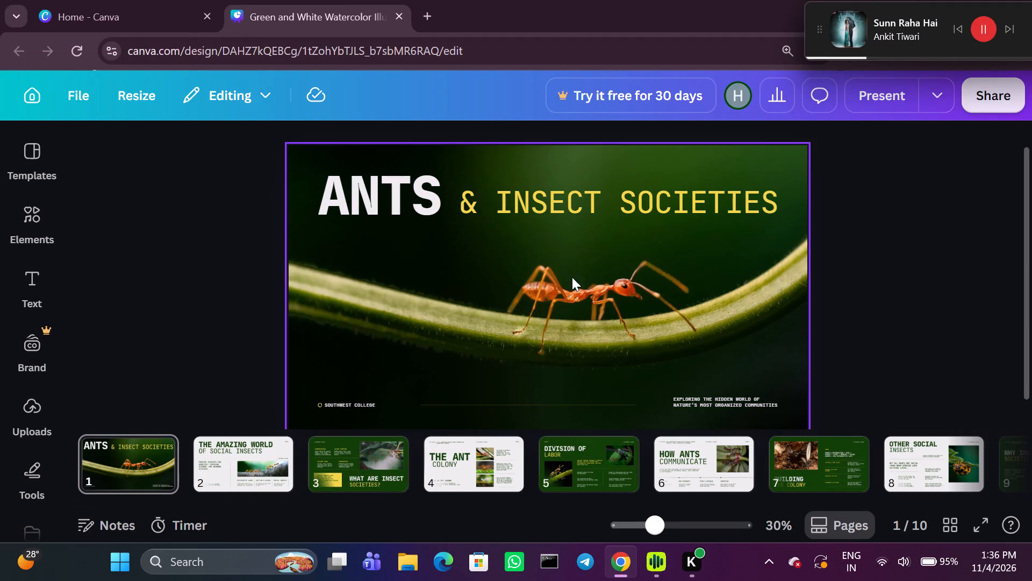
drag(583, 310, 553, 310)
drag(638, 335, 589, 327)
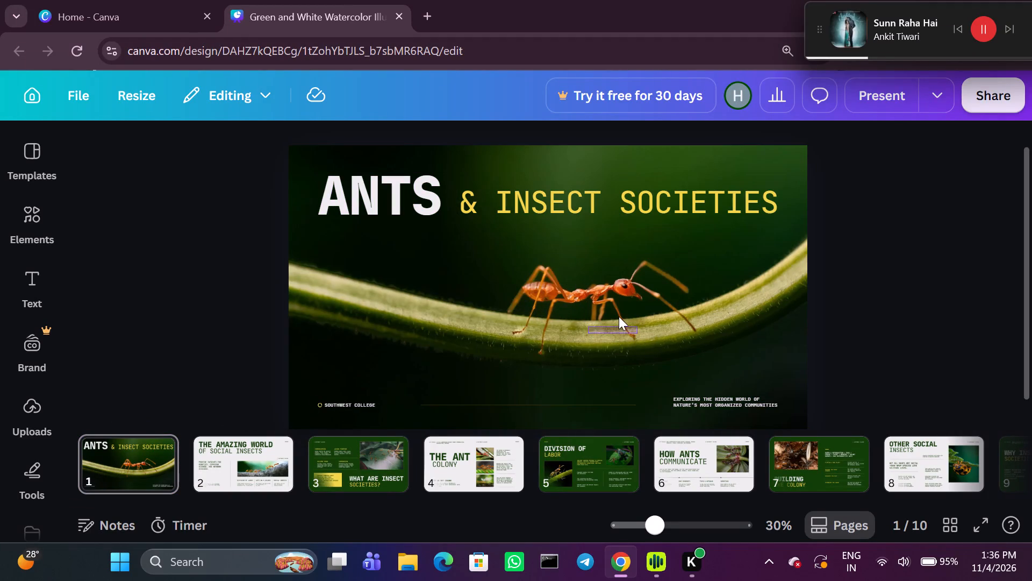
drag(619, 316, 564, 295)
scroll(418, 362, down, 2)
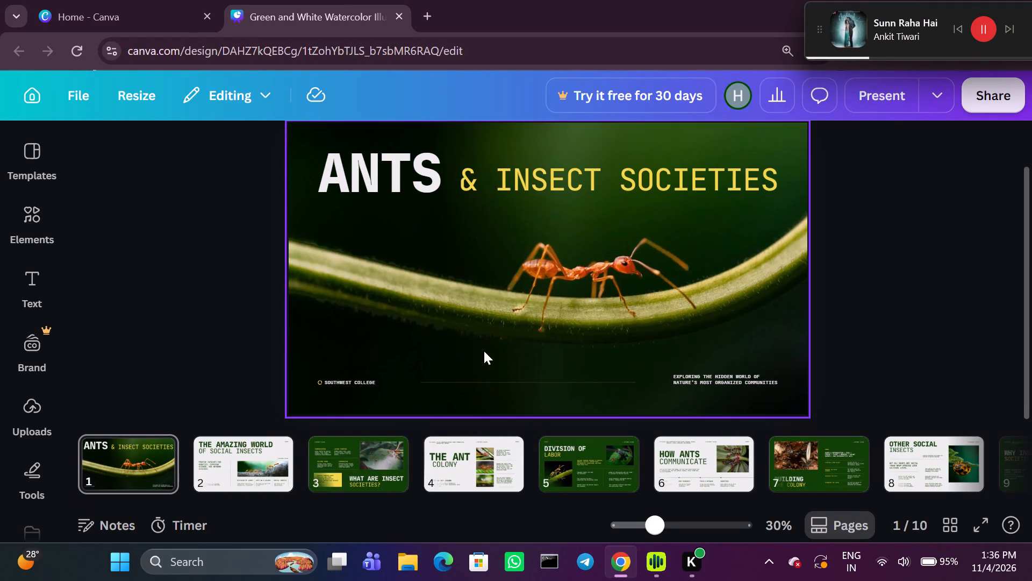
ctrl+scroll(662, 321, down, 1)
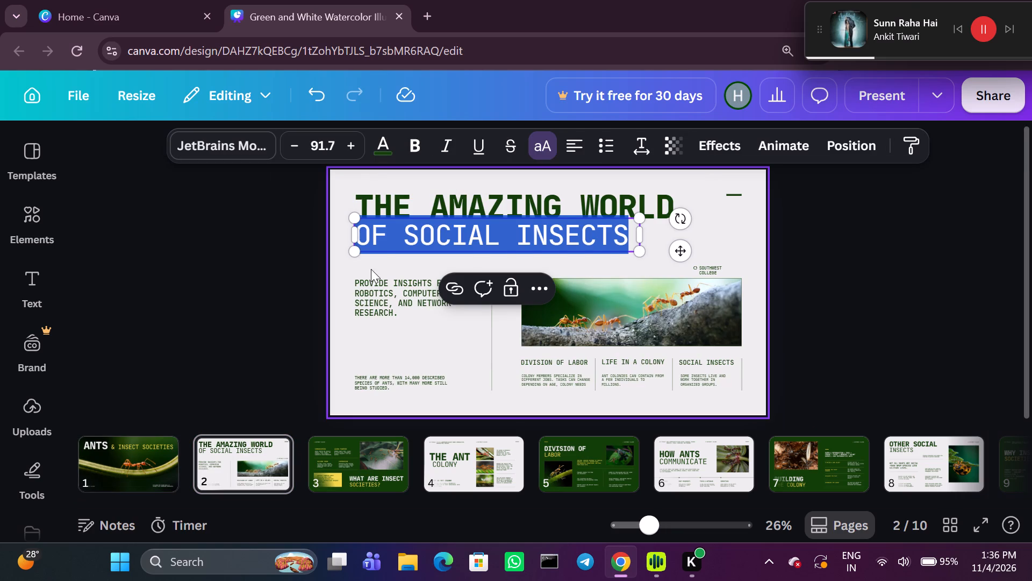
click(360, 284)
click(387, 288)
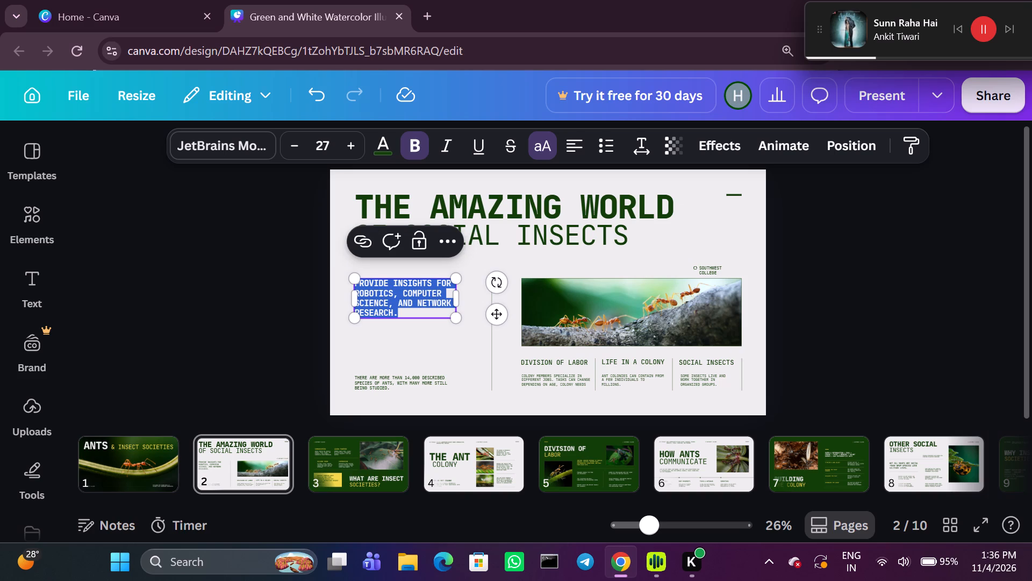
ctrl+scroll(663, 359, up, 2)
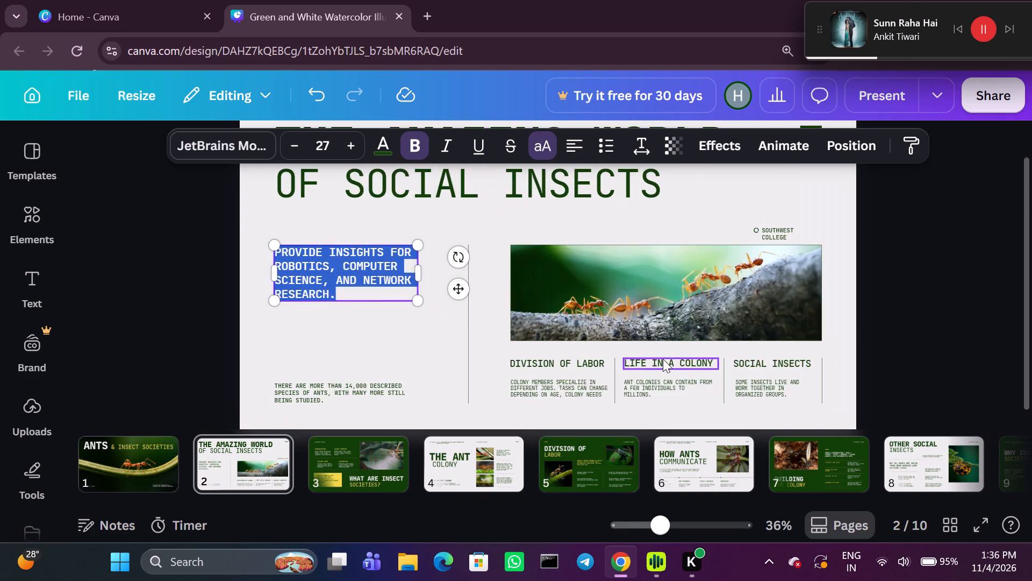
ctrl+scroll(663, 359, up, 1)
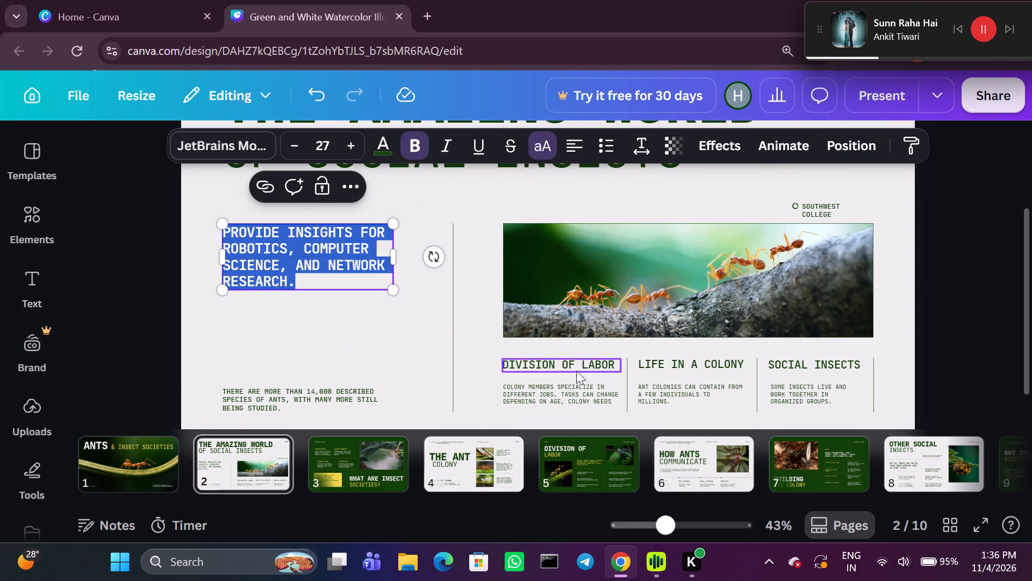
click(580, 393)
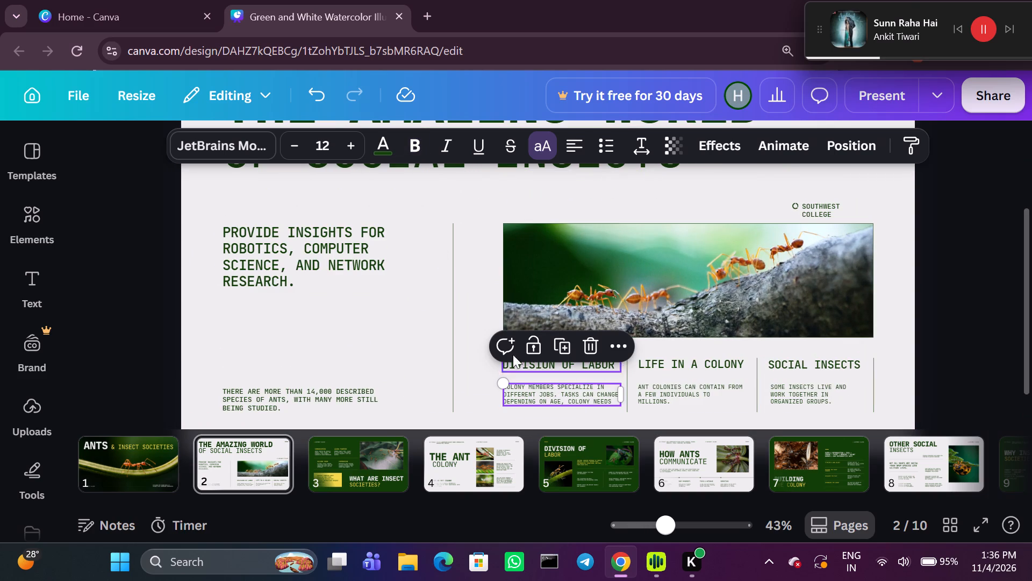
double_click(535, 270)
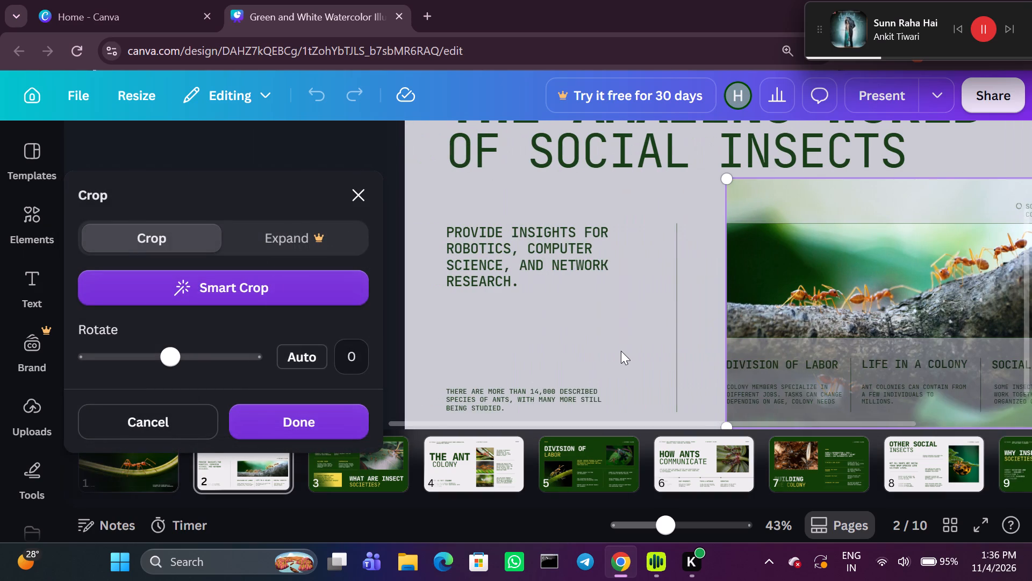
click(452, 339)
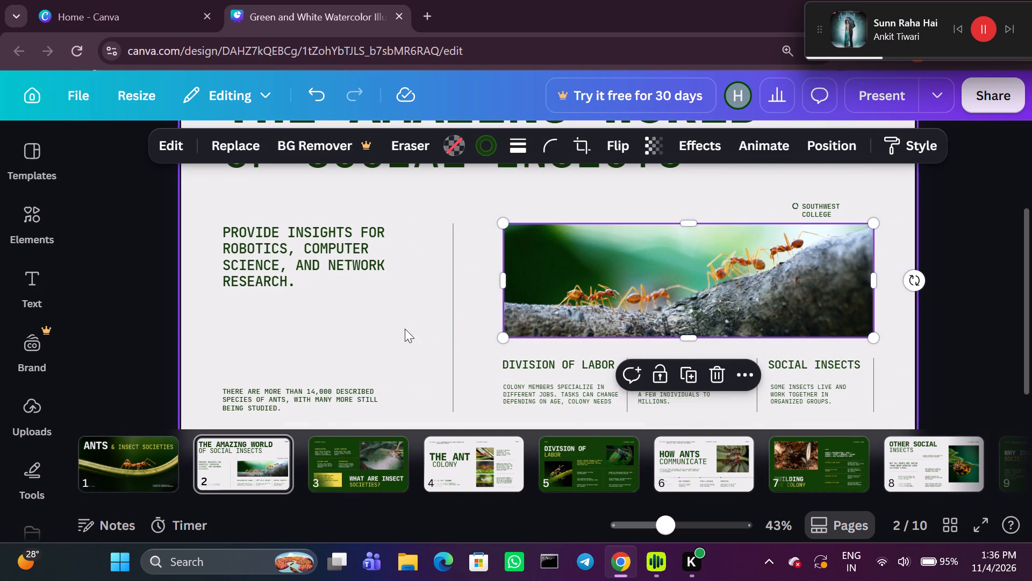
click(328, 324)
ctrl+scroll(150, 273, down, 2)
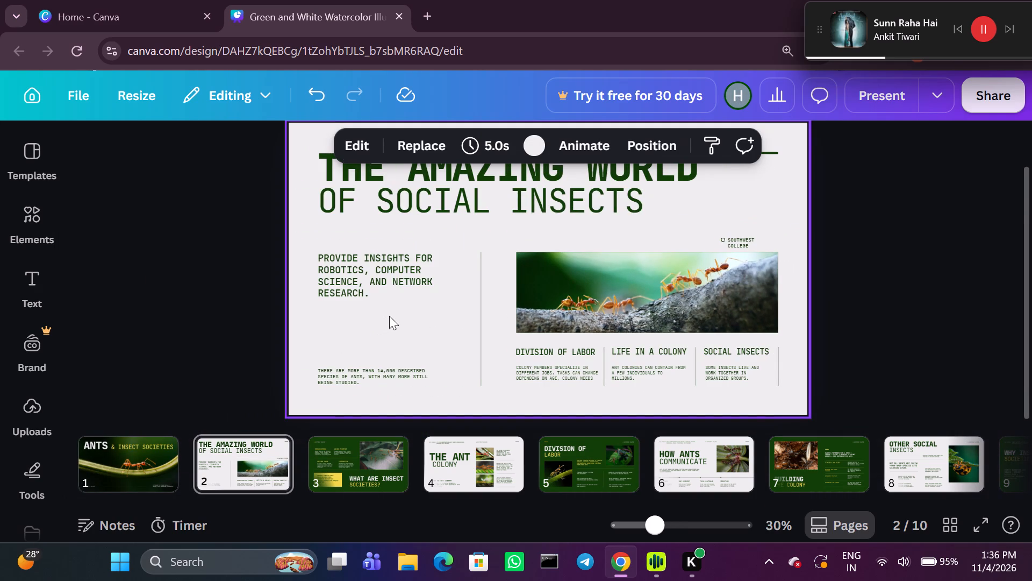
click(209, 279)
Move the ant photo on page 2 slightly down and to the right, just above the three column headings.
drag(699, 307, 672, 314)
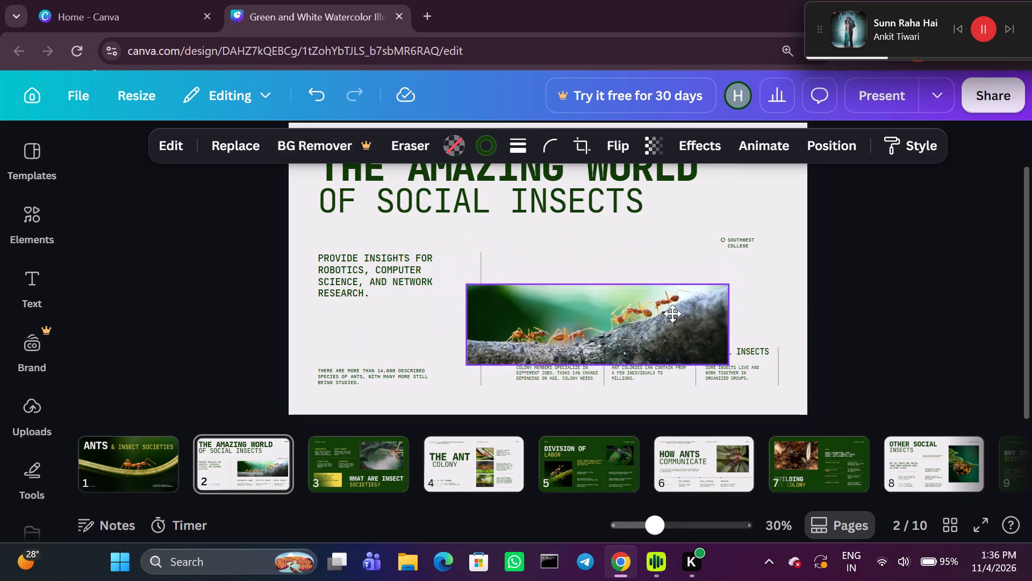
drag(672, 314, 682, 309)
drag(681, 309, 671, 309)
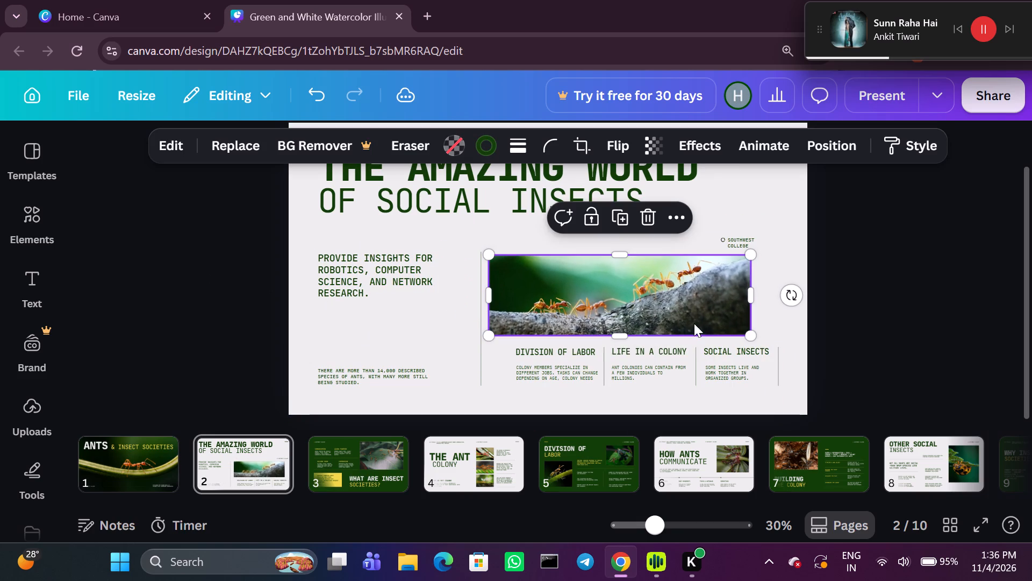
drag(695, 312, 717, 307)
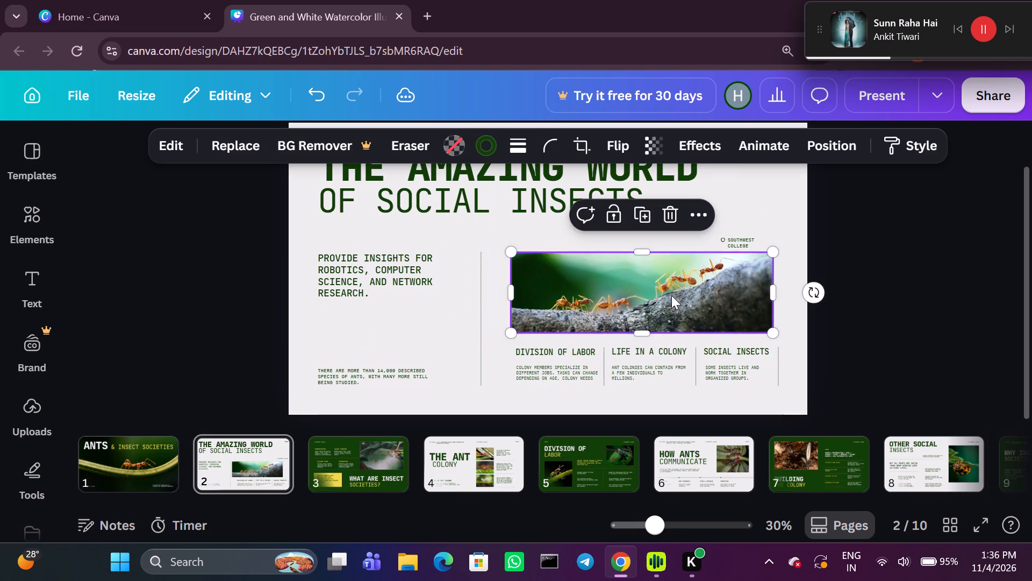
click(718, 317)
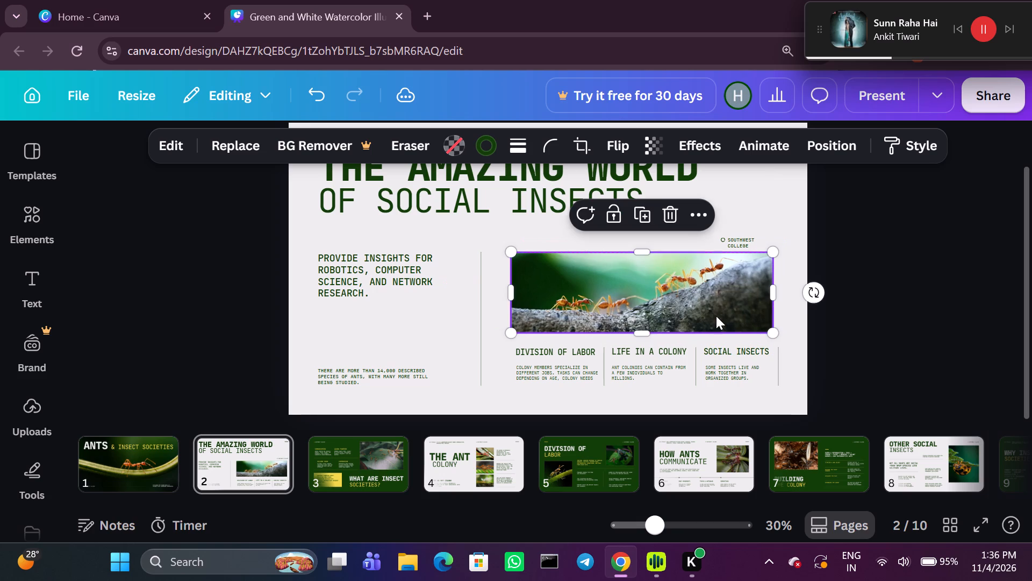
click(658, 280)
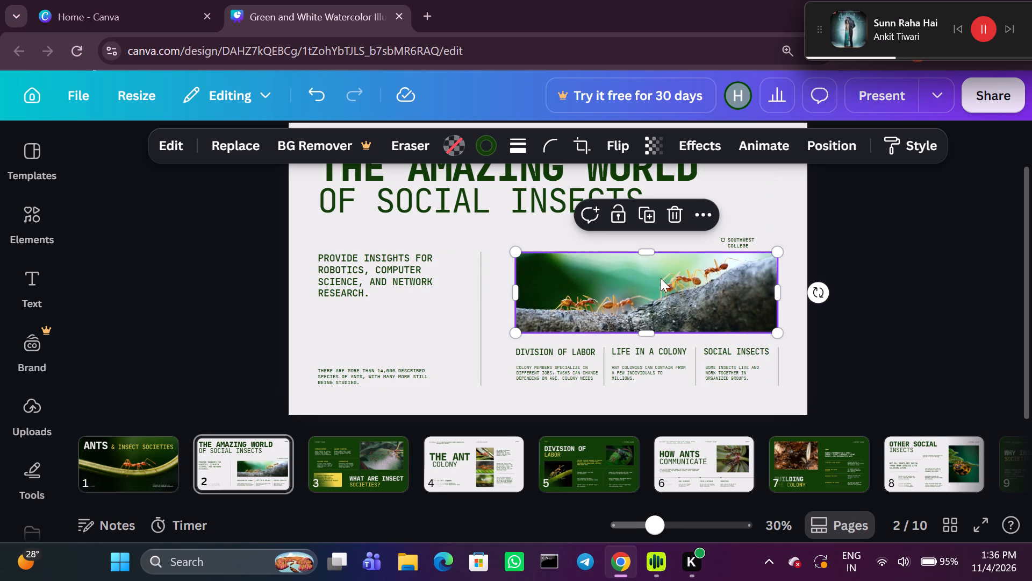
drag(661, 278, 655, 278)
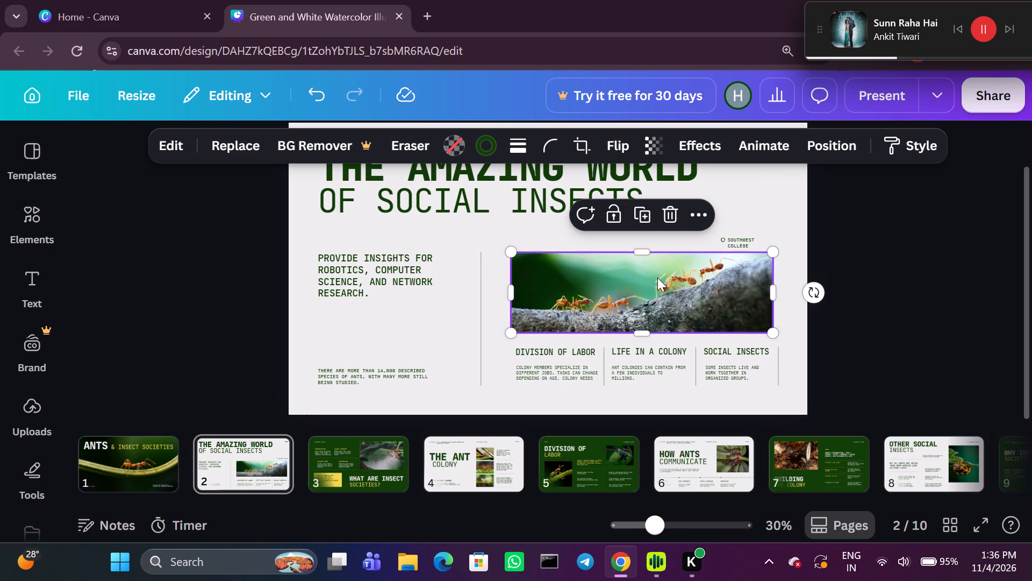
drag(654, 281, 664, 288)
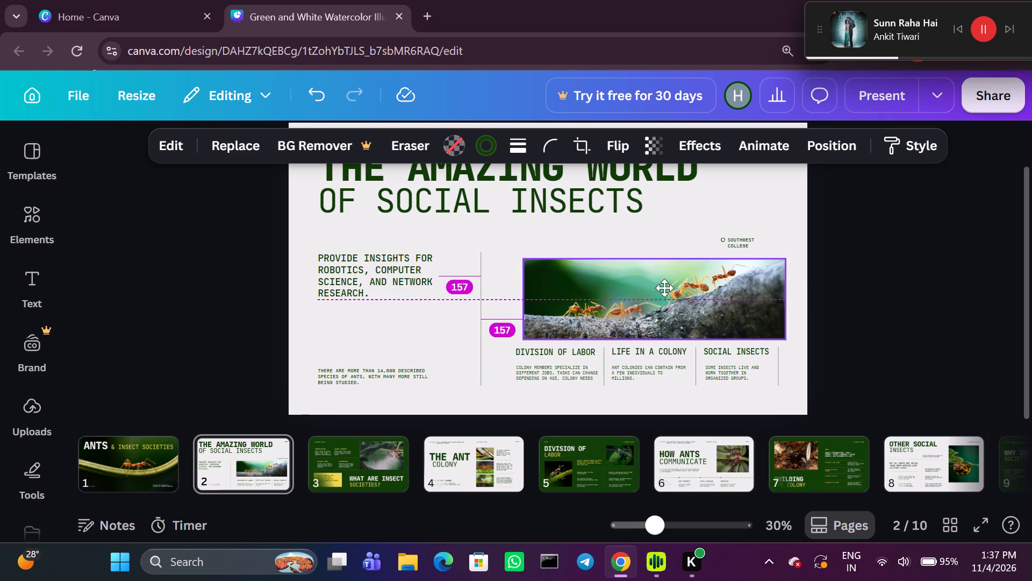
drag(664, 288, 660, 287)
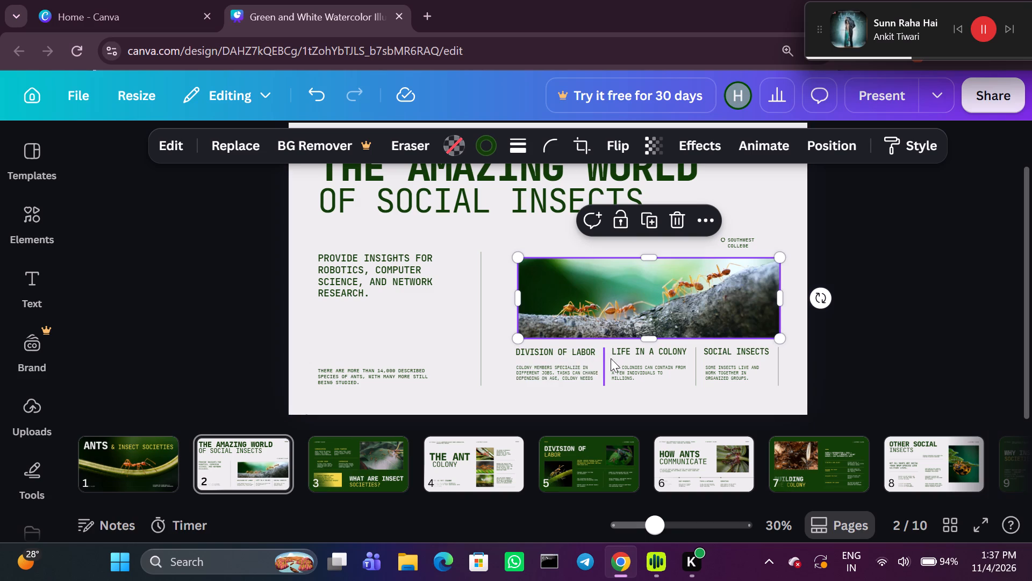
Replace the body text under the Division of Labor heading on page 2 with "An ant colony operates".
click(563, 366)
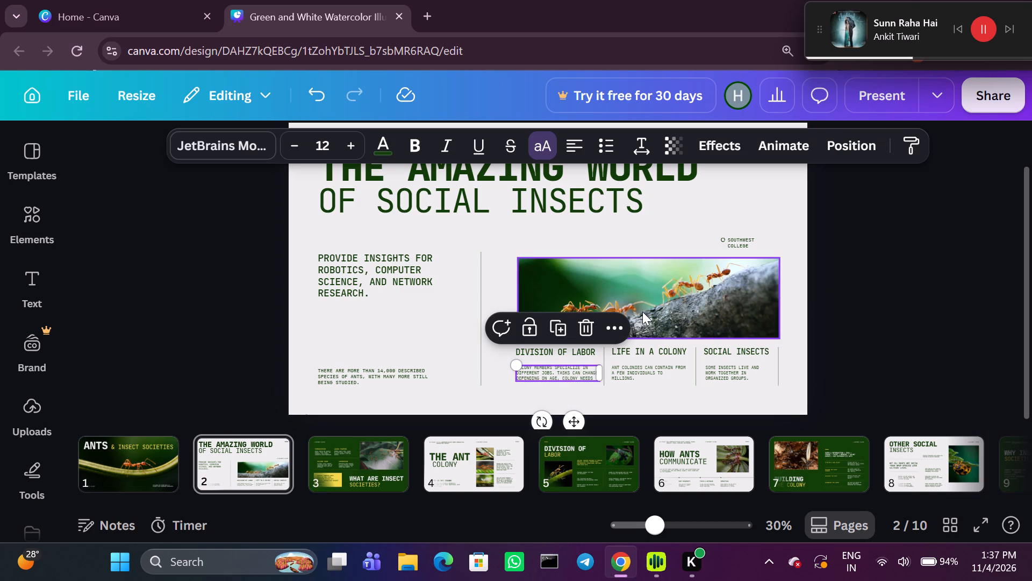
scroll(633, 322, up, 1)
scroll(639, 366, down, 1)
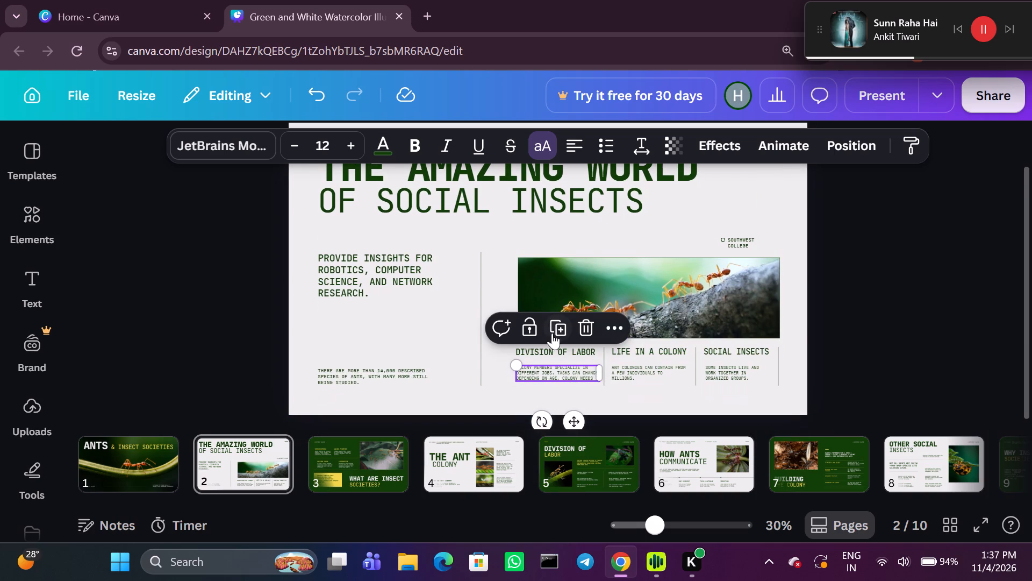
ctrl+scroll(554, 345, up, 7)
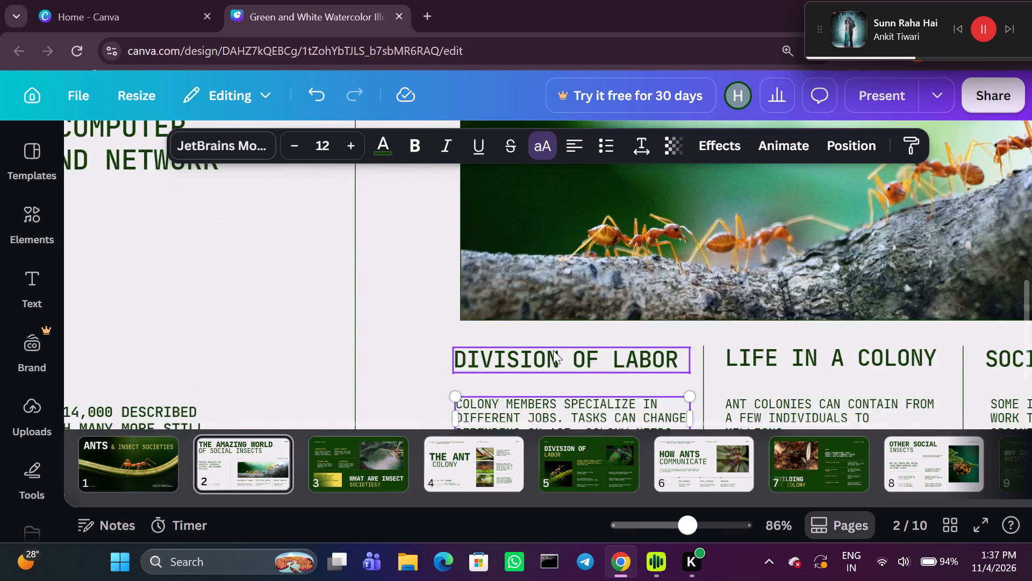
ctrl+scroll(553, 350, up, 1)
ctrl+scroll(553, 350, down, 1)
ctrl+scroll(345, 322, down, 2)
drag(365, 324, 366, 323)
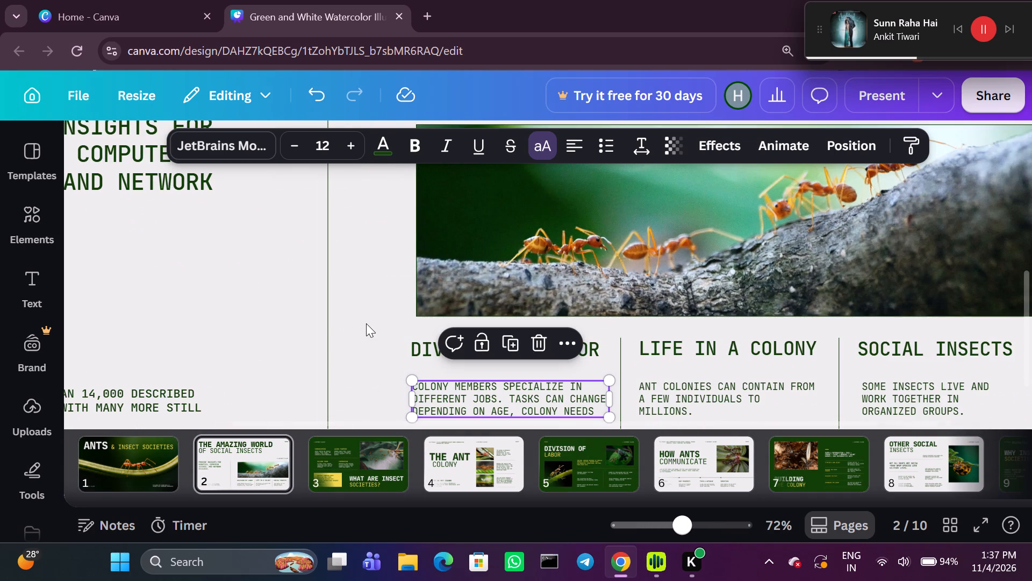
drag(366, 323, 367, 300)
ctrl+scroll(361, 402, up, 1)
ctrl+scroll(363, 402, down, 1)
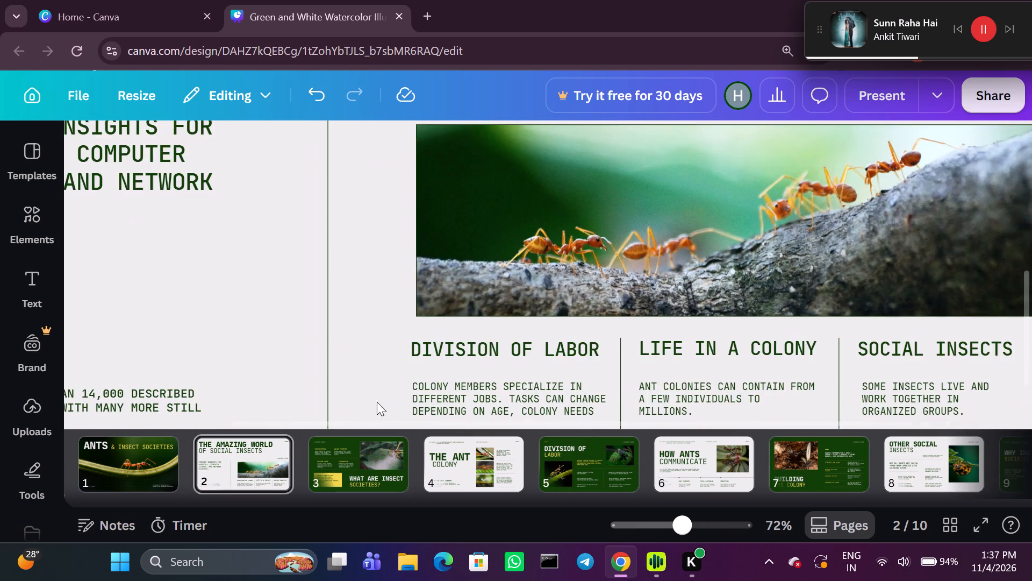
ctrl+scroll(397, 406, up, 1)
click(467, 409)
click(580, 410)
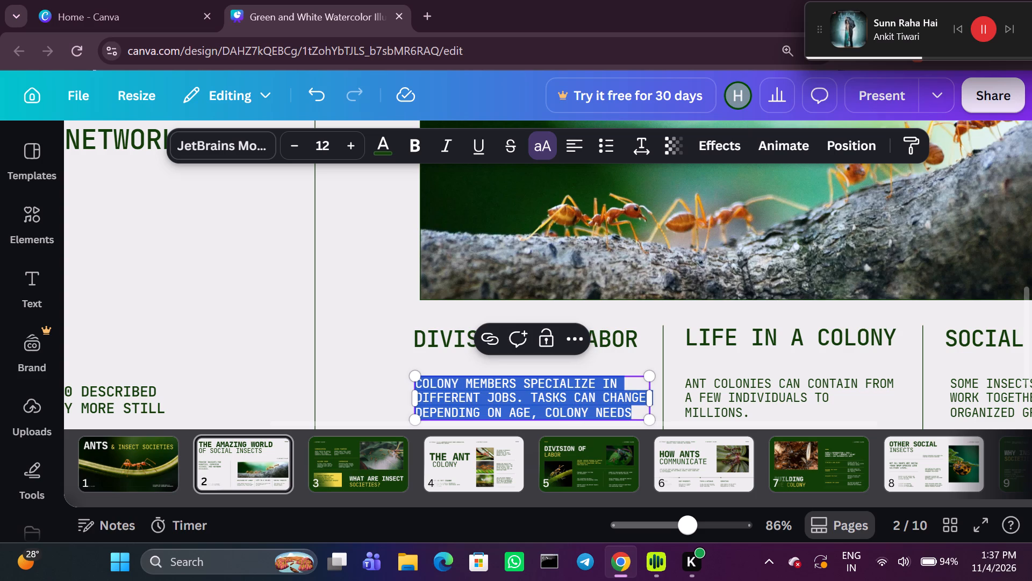
text(An)
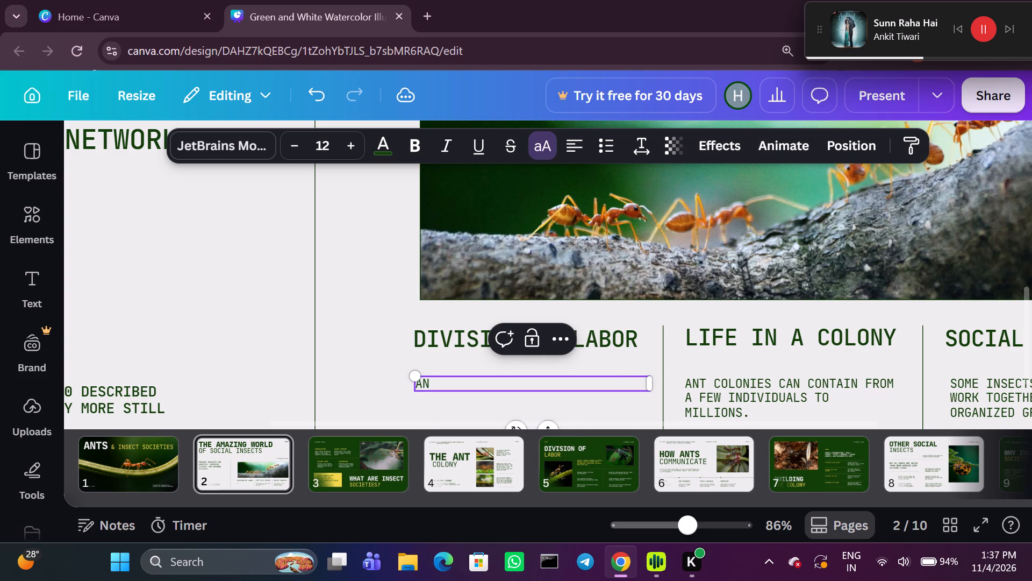
key(space)
text(c)
key(BackSpace)
text(ant)
key(space)
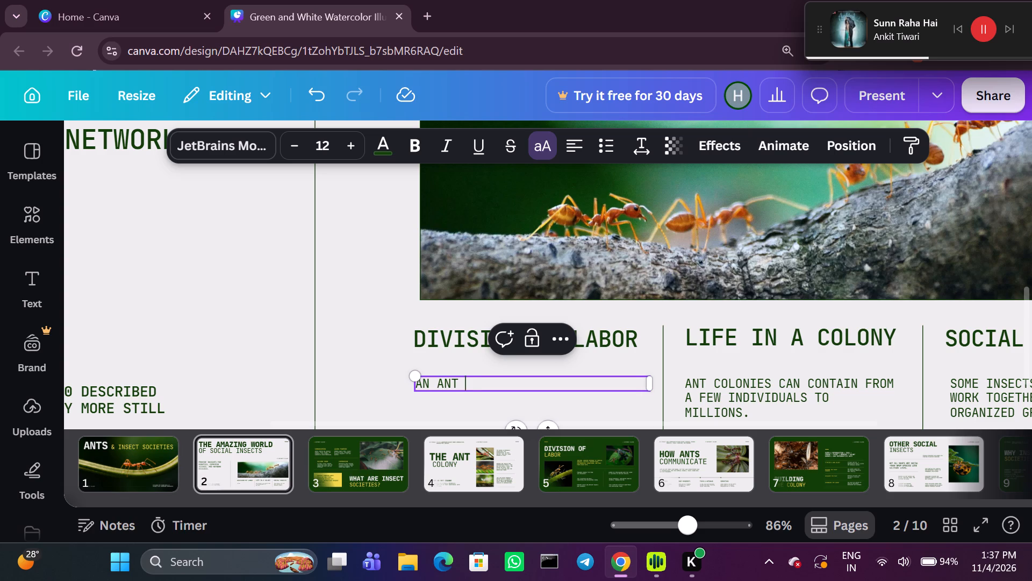
text(cola)
key(BackSpace)
text(ony)
key(space)
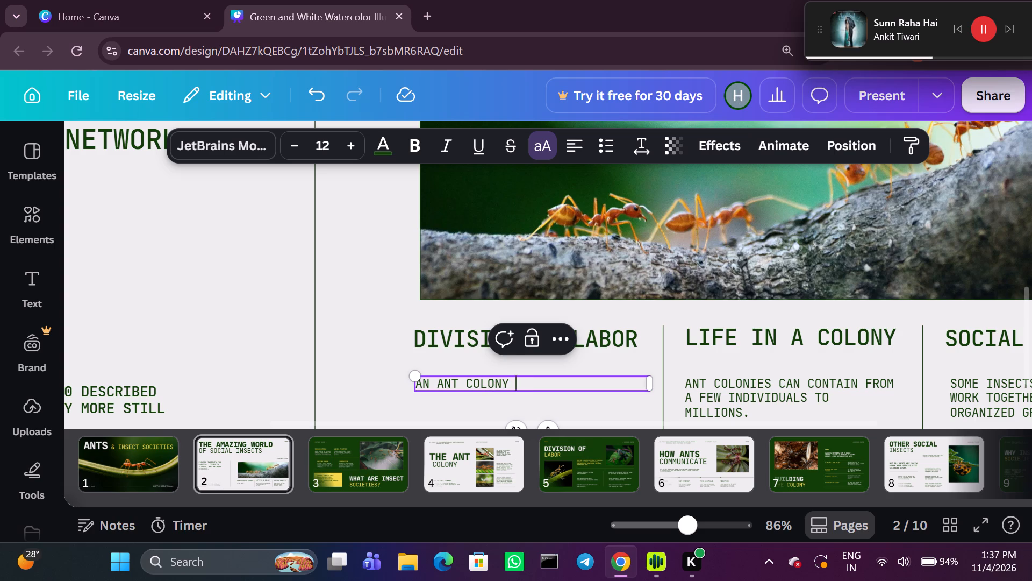
text(operates)
key(space)
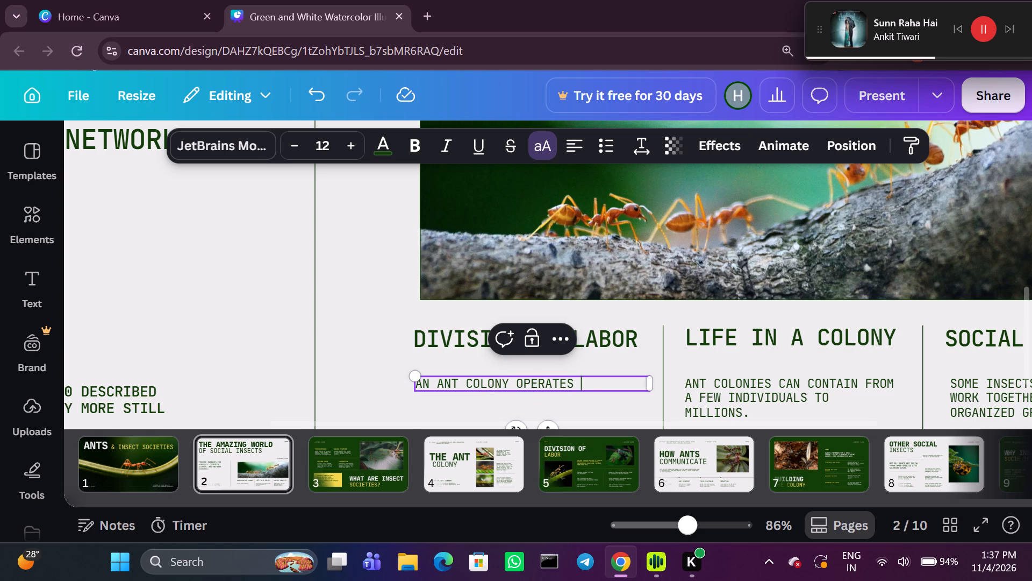
Continue the Division of Labor body text with "as a highly organized".
text(as a)
key(space)
text(hi)
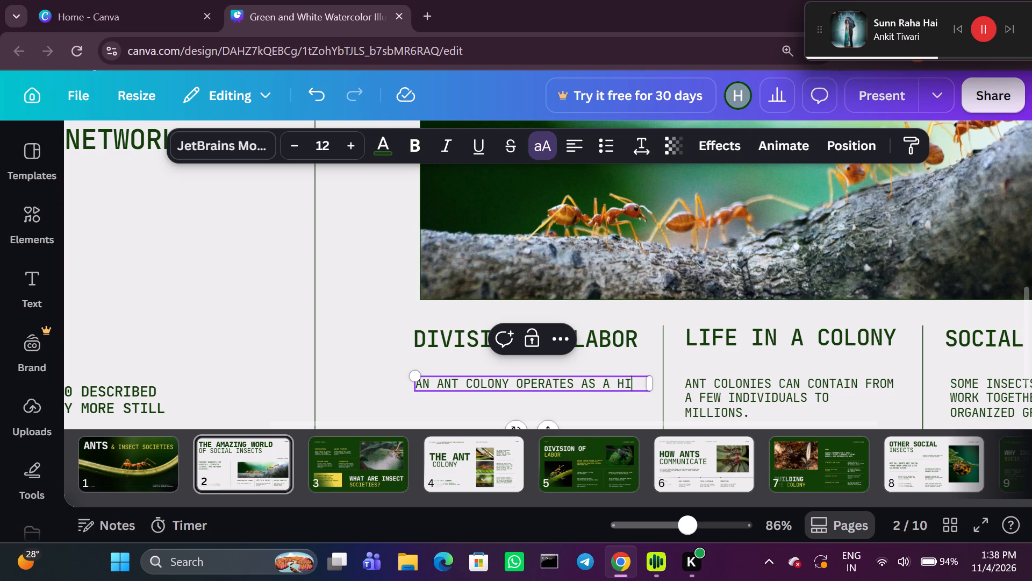
text(ghl)
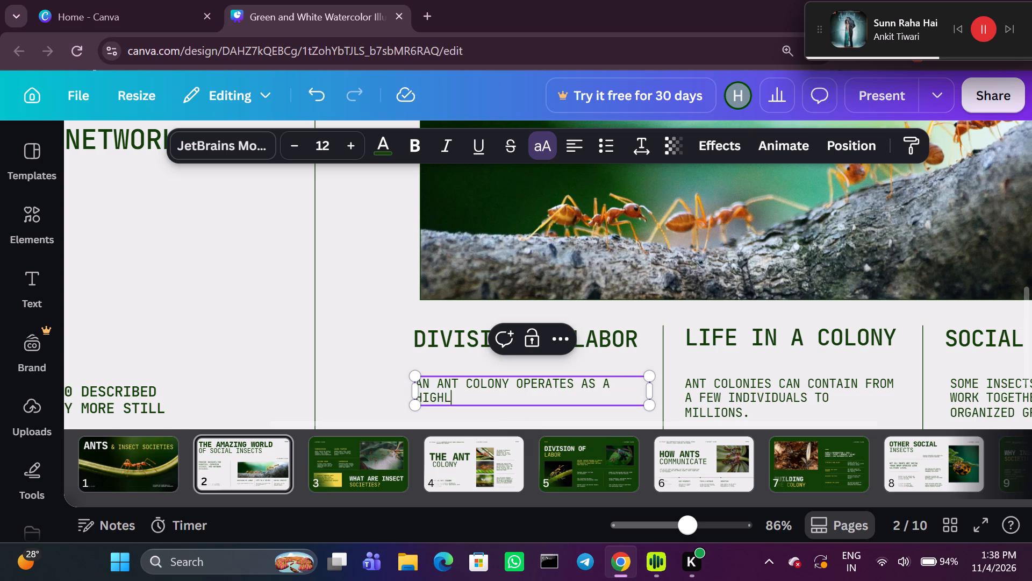
key(y)
key(space)
text(orga)
text(nised)
key(space)
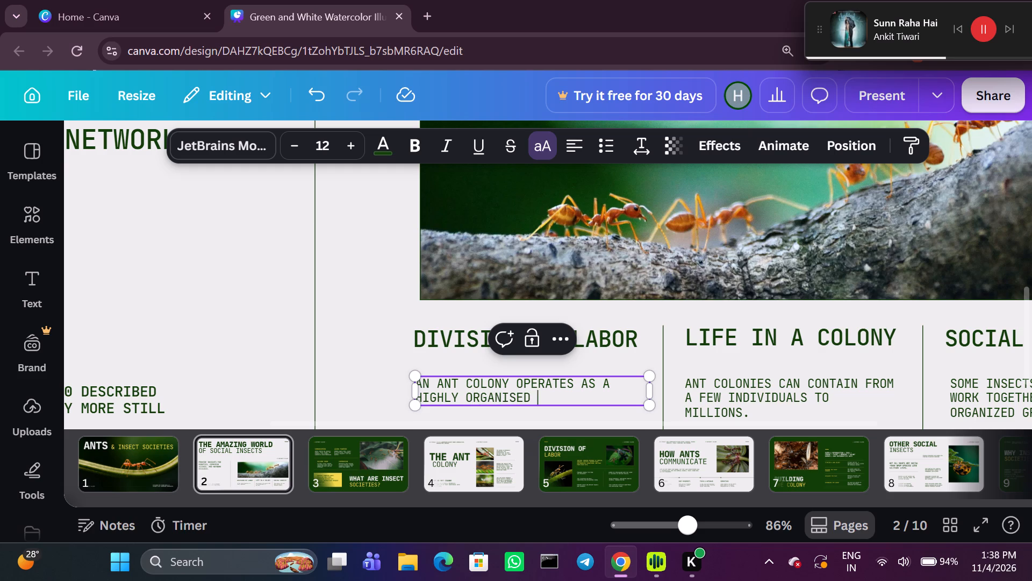
key(BackSpace)
key(BackSpace)
key(BackSpace)
key(BackSpace)
text(zed)
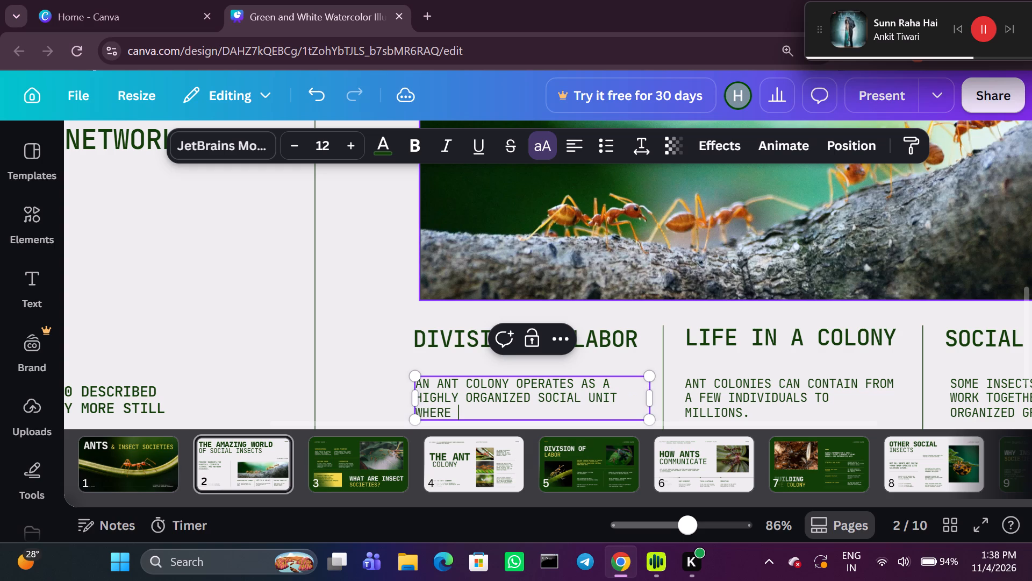
Continue the Division of Labor body text with "responsibilities are shared among".
text(respo)
text(nsibiliti)
text(es)
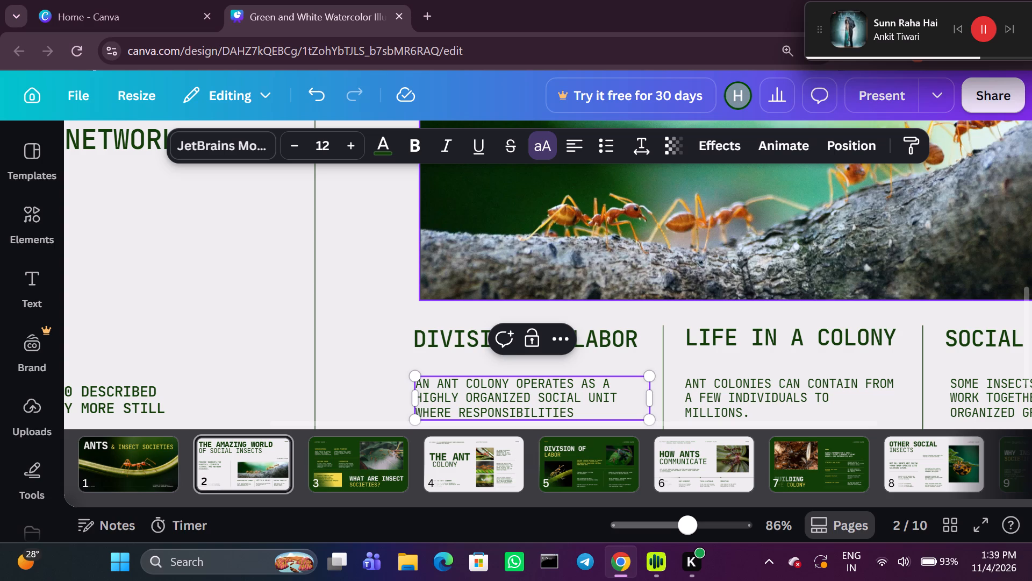
key(space)
text(are)
key(space)
text(shared)
key(space)
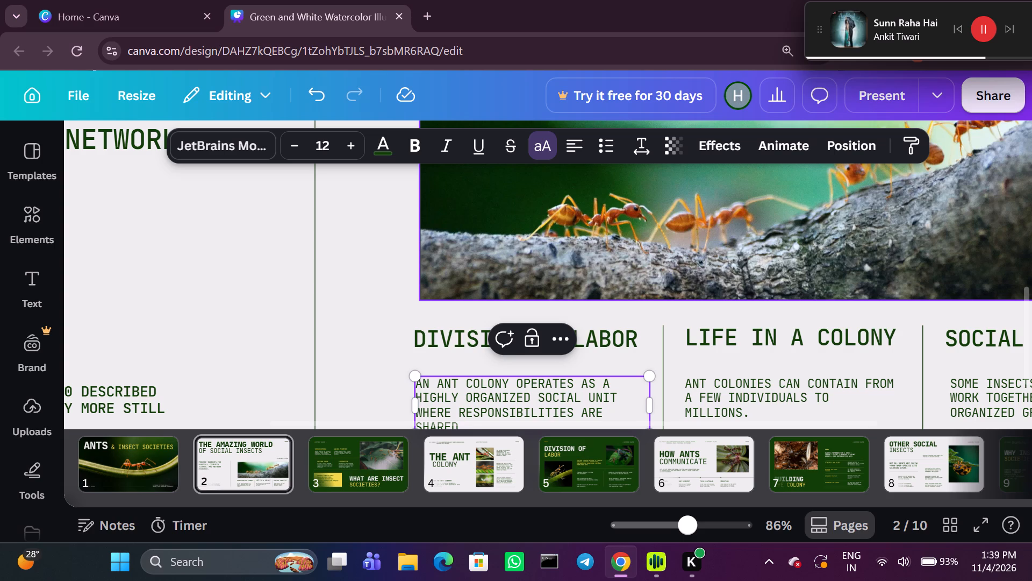
text(among)
key(space)
Continue the Division of Labor body text on page 2 after "shared among" with "members through a".
ctrl+scroll(377, 313, up, 1)
ctrl+scroll(377, 313, down, 2)
ctrl+scroll(388, 373, down, 1)
ctrl+scroll(388, 372, up, 1)
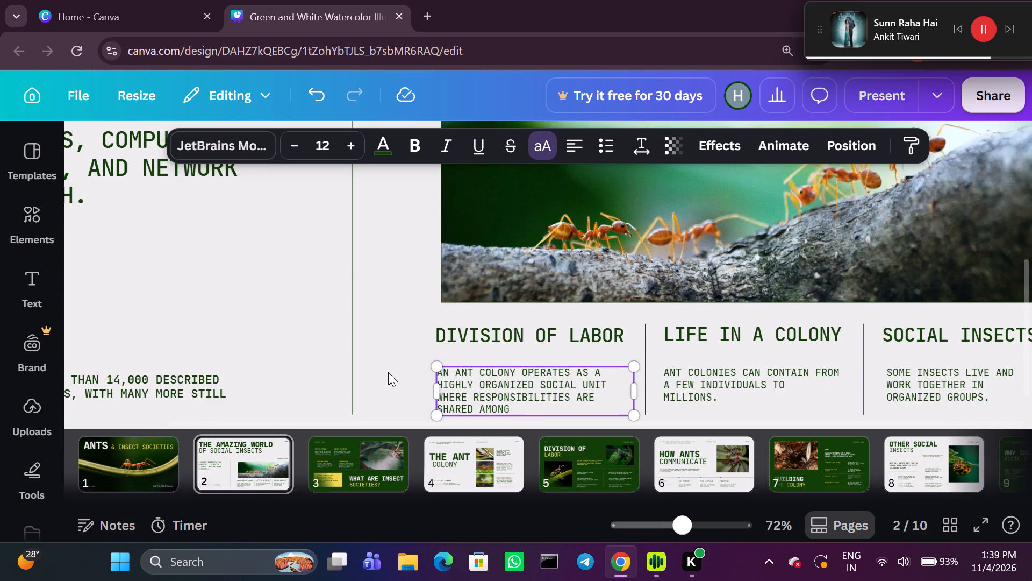
ctrl+scroll(391, 375, down, 2)
ctrl+scroll(411, 377, up, 1)
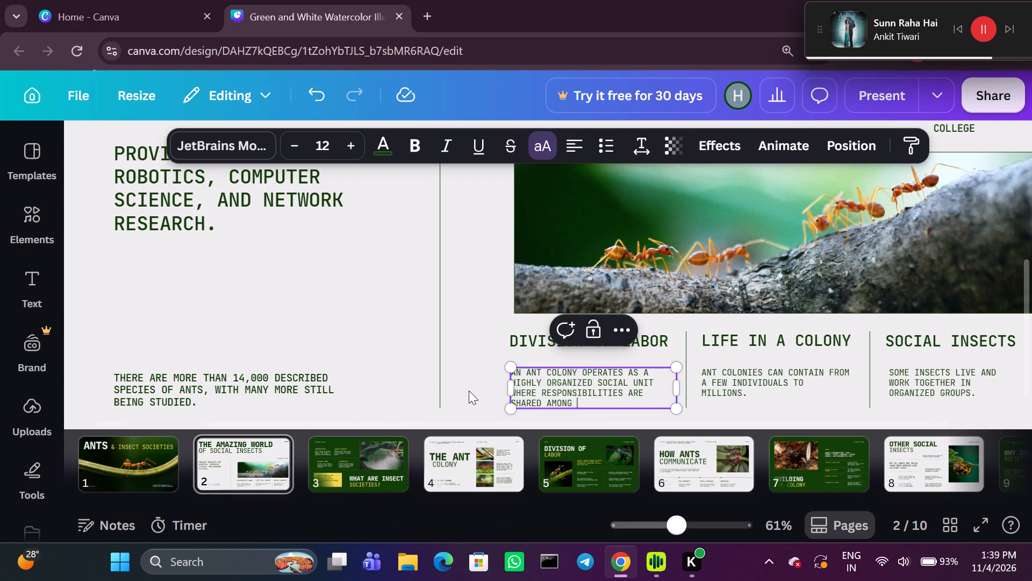
ctrl+scroll(592, 406, down, 1)
ctrl+scroll(598, 402, up, 1)
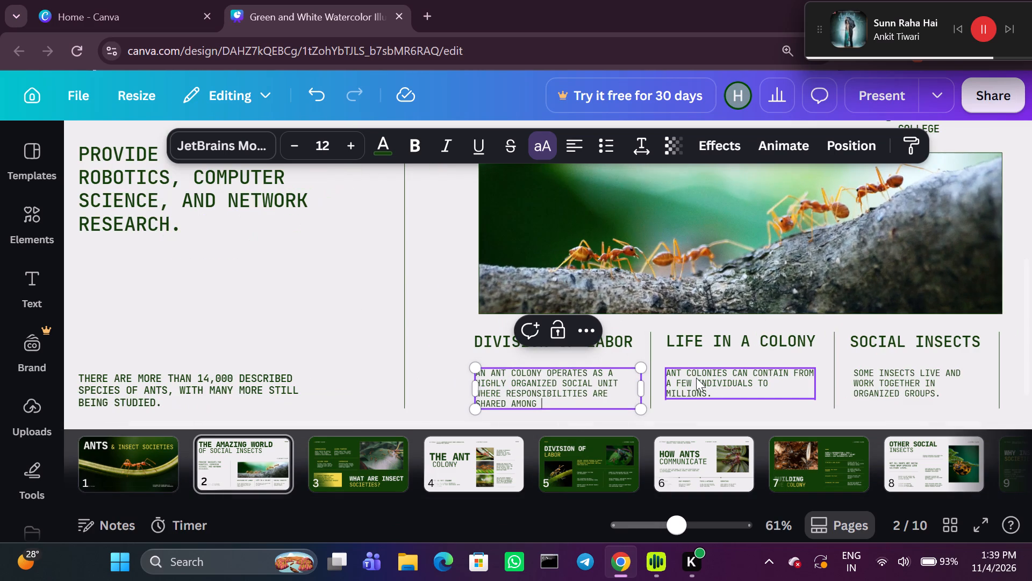
text(members)
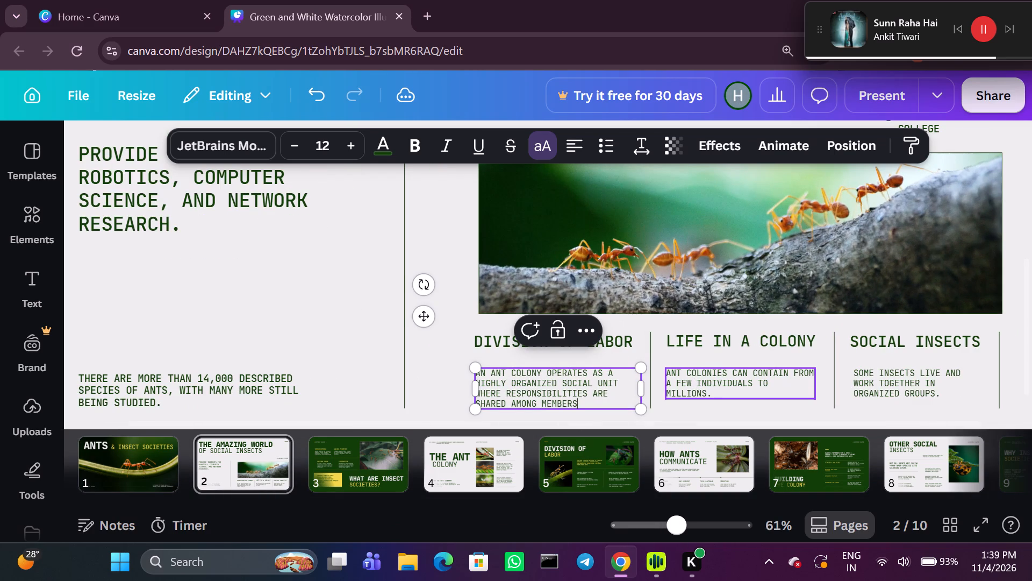
key(space)
text(through a)
key(space)
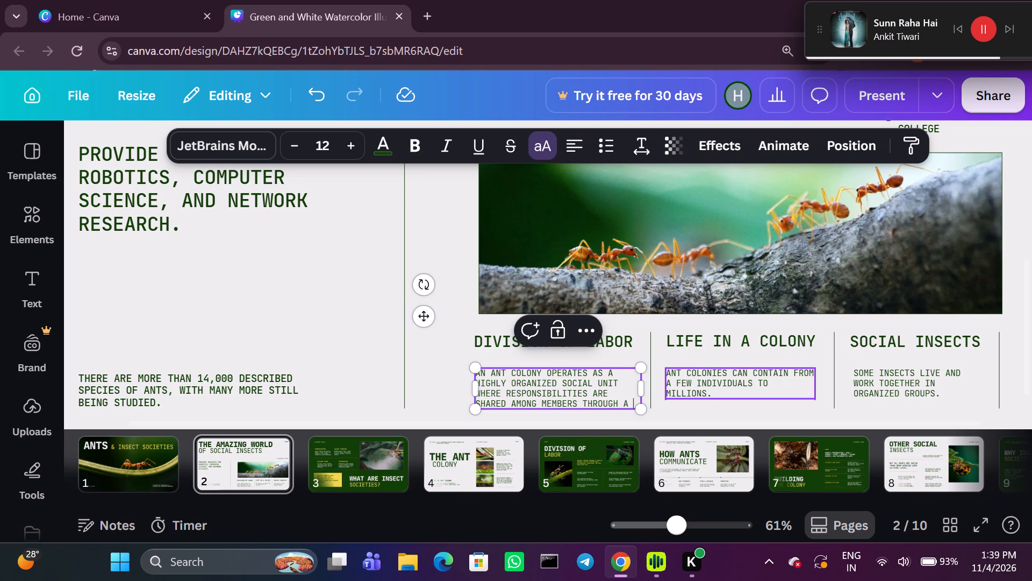
Finish the Division of Labor body text with "division of labor.".
key(d)
text(iviso)
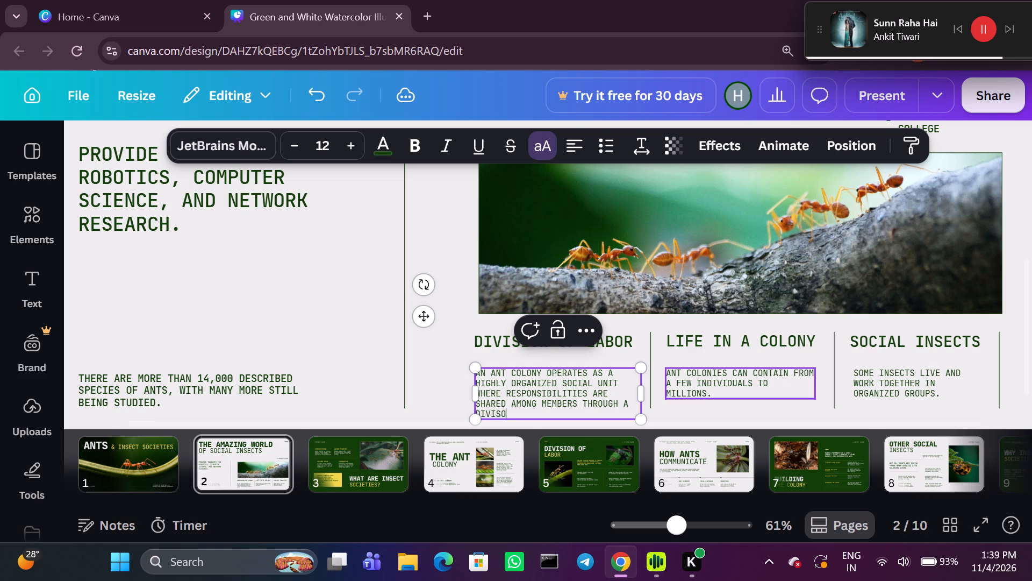
key(BackSpace)
text(io)
text(n of)
key(space)
text(labor)
key(period)
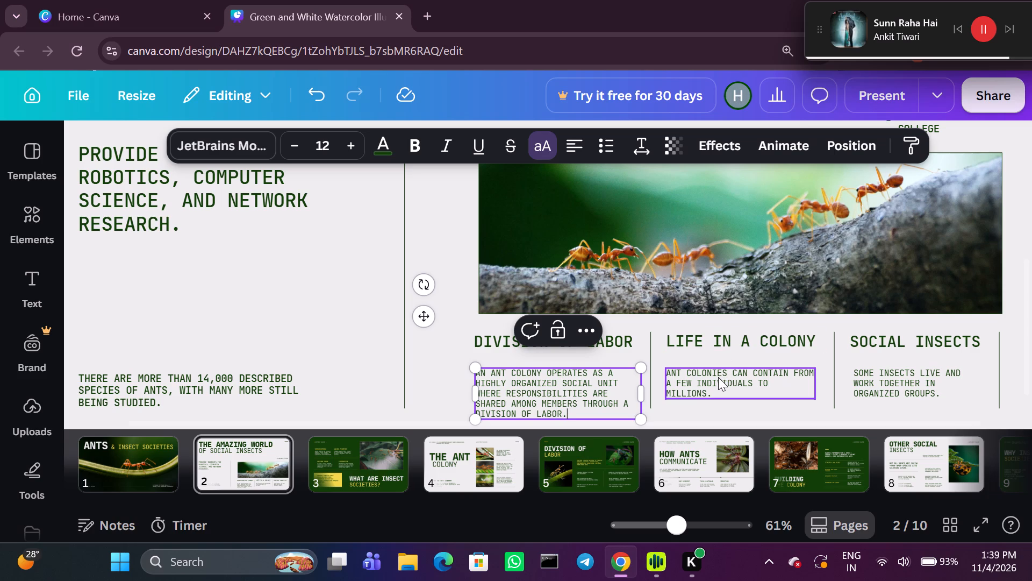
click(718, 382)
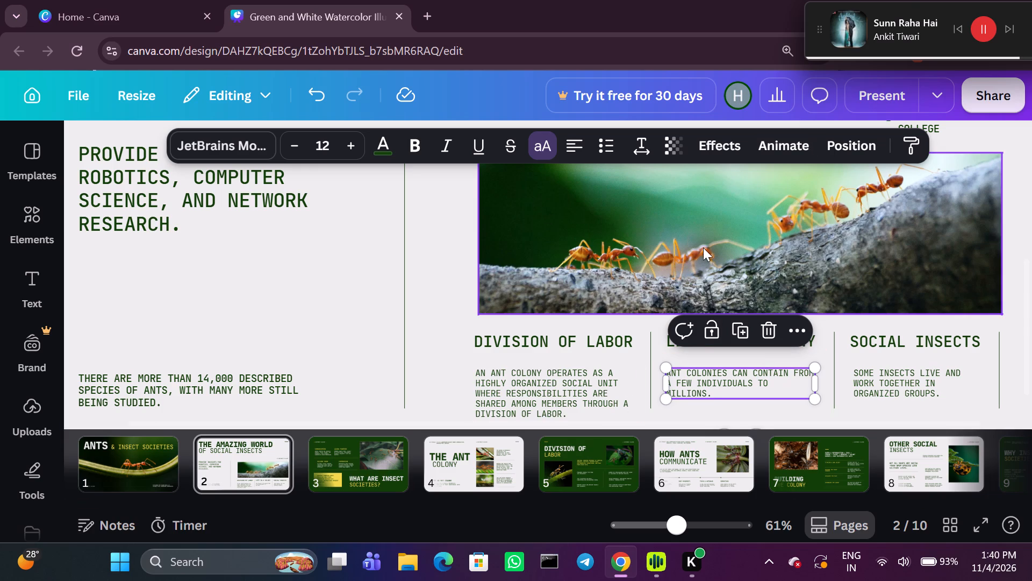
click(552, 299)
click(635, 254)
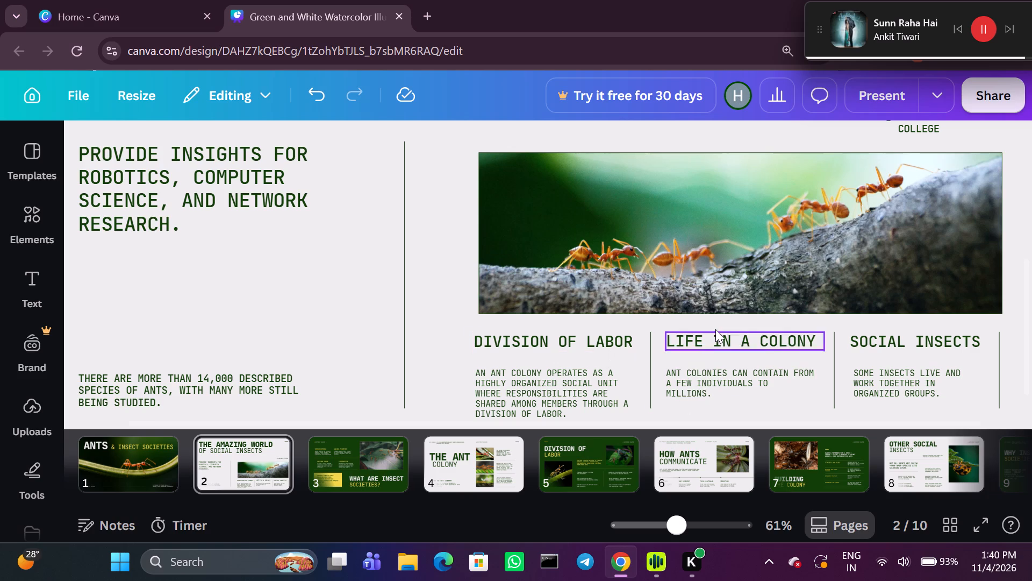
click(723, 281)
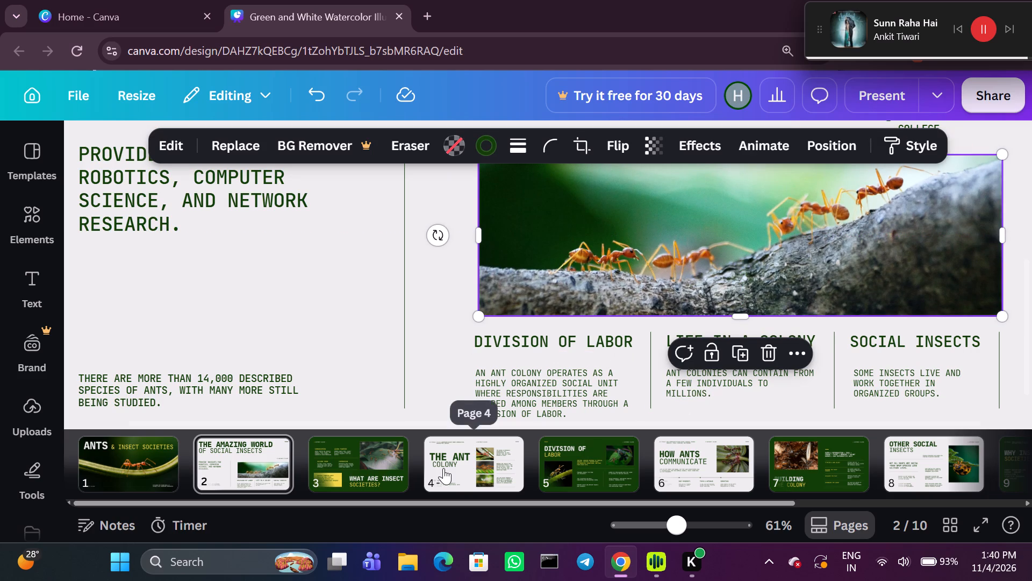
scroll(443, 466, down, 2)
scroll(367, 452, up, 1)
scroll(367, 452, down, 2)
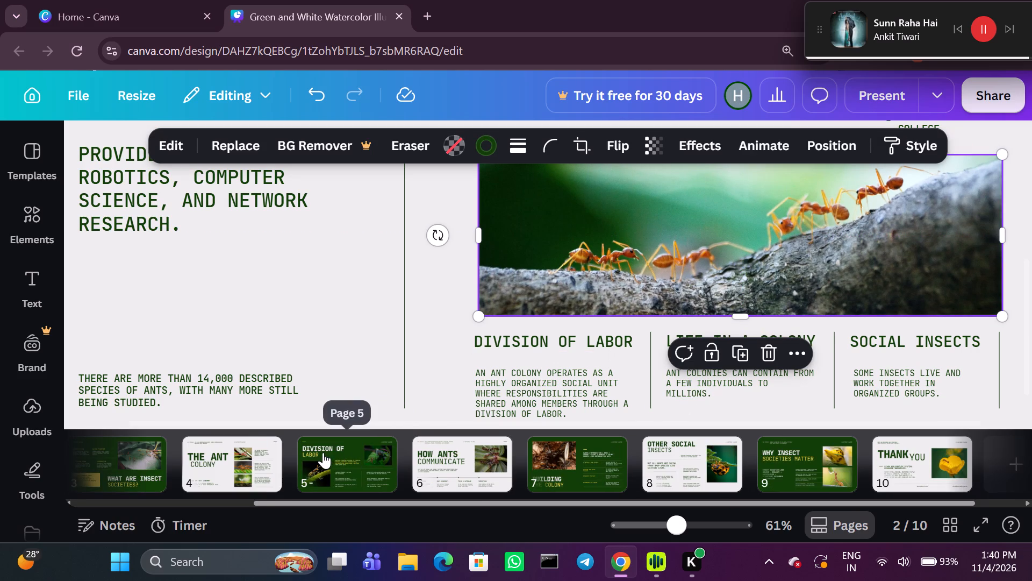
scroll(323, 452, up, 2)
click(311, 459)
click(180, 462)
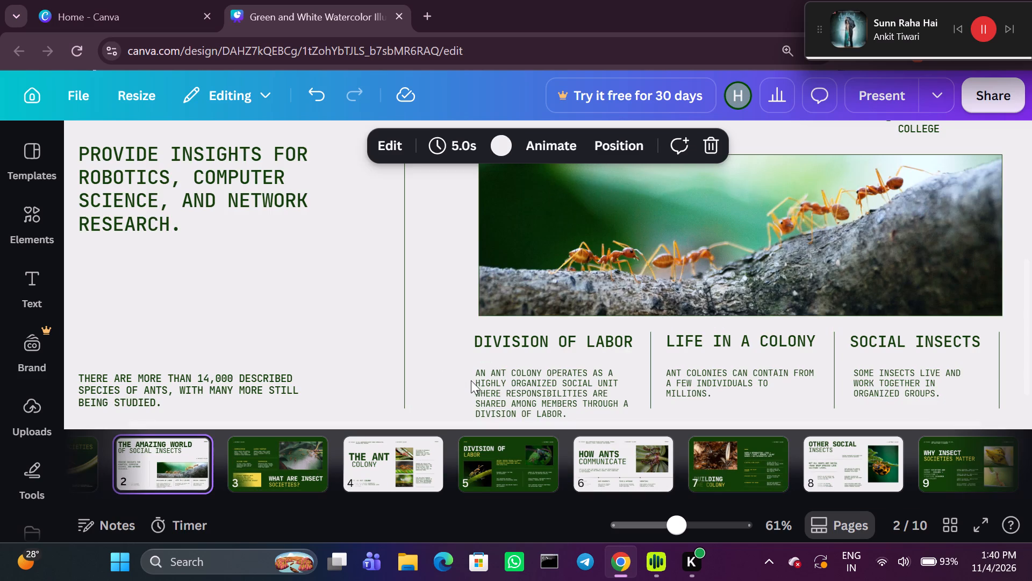
Replace the body text under the Life in a Colony heading on page 2 with "An ant colony is".
scroll(469, 377, down, 1)
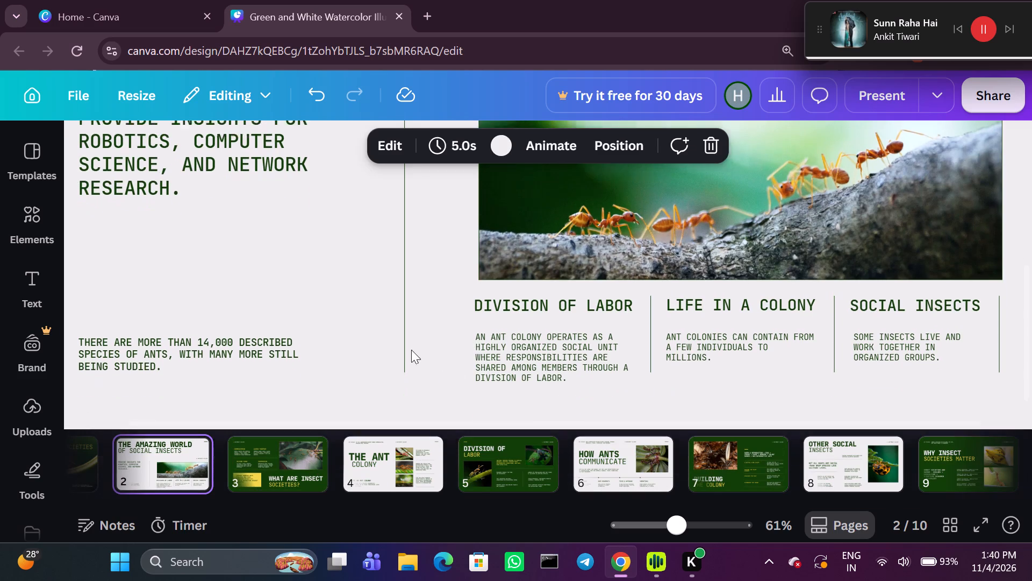
scroll(362, 311, down, 1)
scroll(364, 317, up, 1)
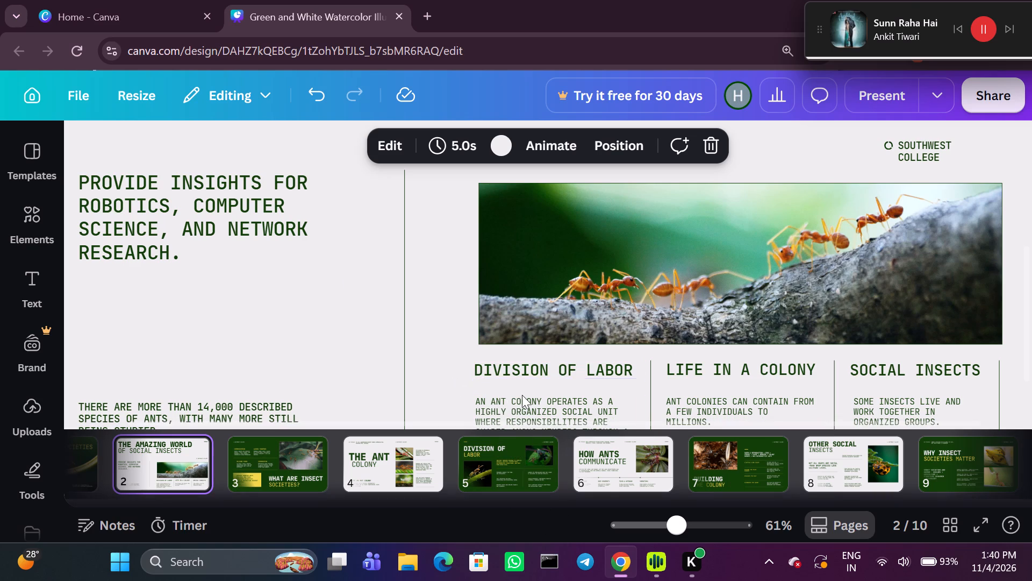
scroll(461, 356, down, 1)
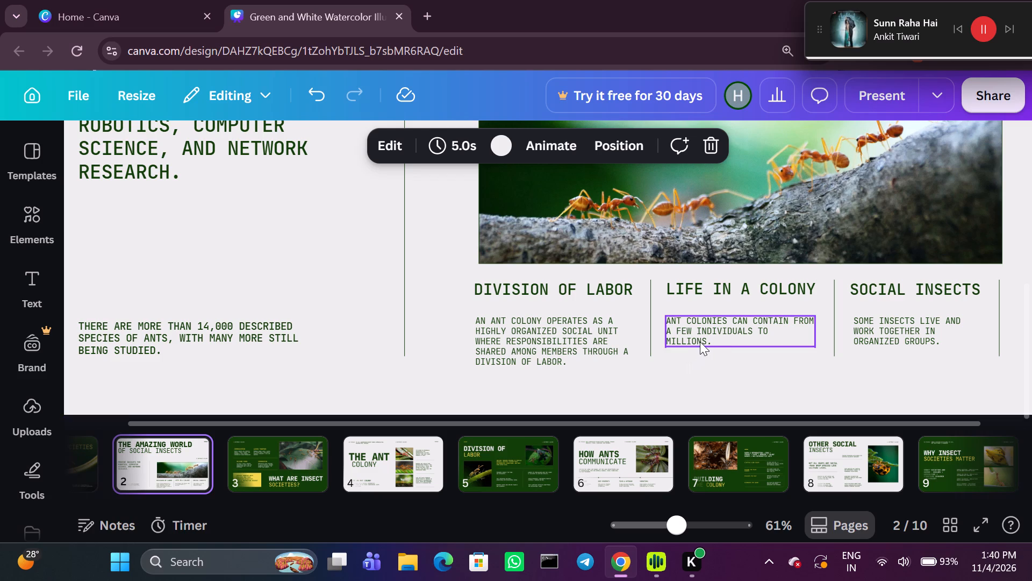
double_click(700, 340)
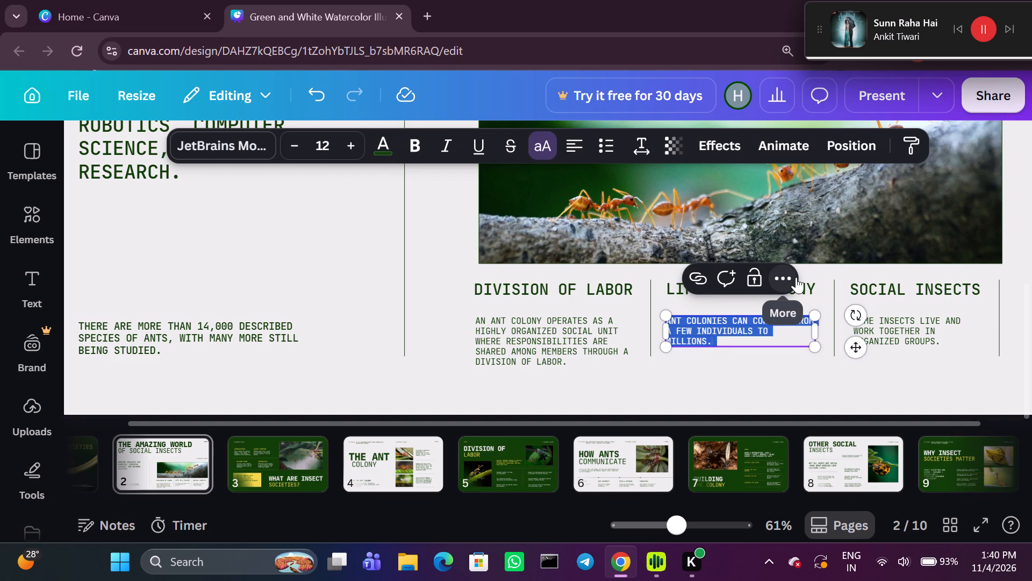
text(An)
key(space)
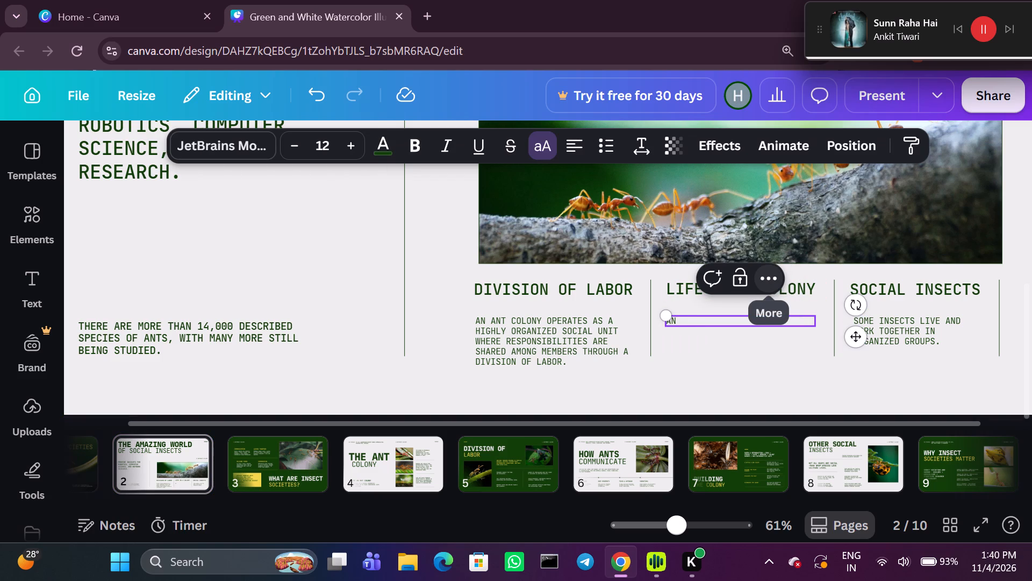
text(an)
text(t)
key(space)
text(colony is)
key(space)
Continue the Life in a Colony body text with "highly organized".
text(highl)
text(y)
key(space)
text(ora)
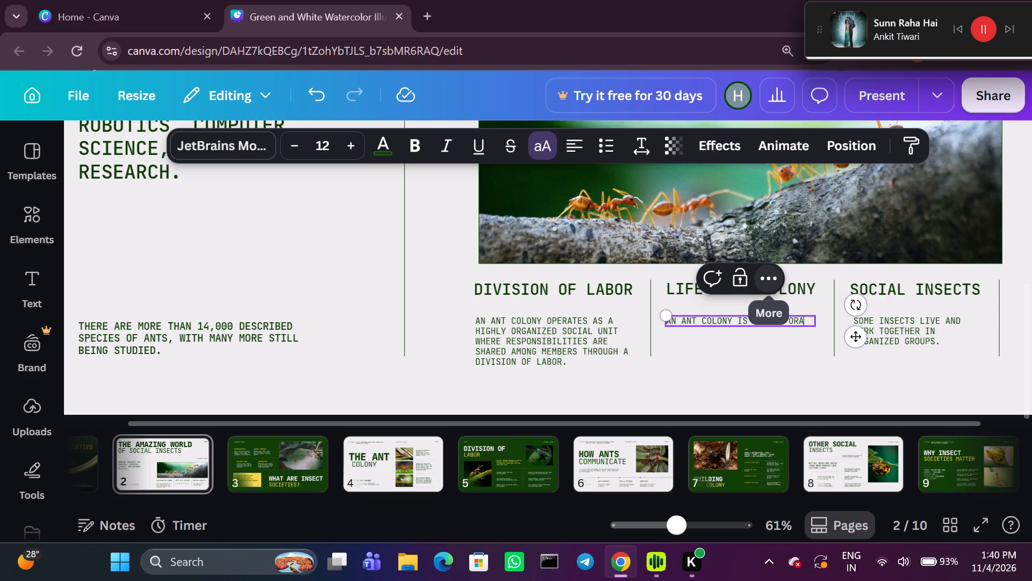
key(BackSpace)
text(ga)
text(nized)
key(space)
key(BackSpace)
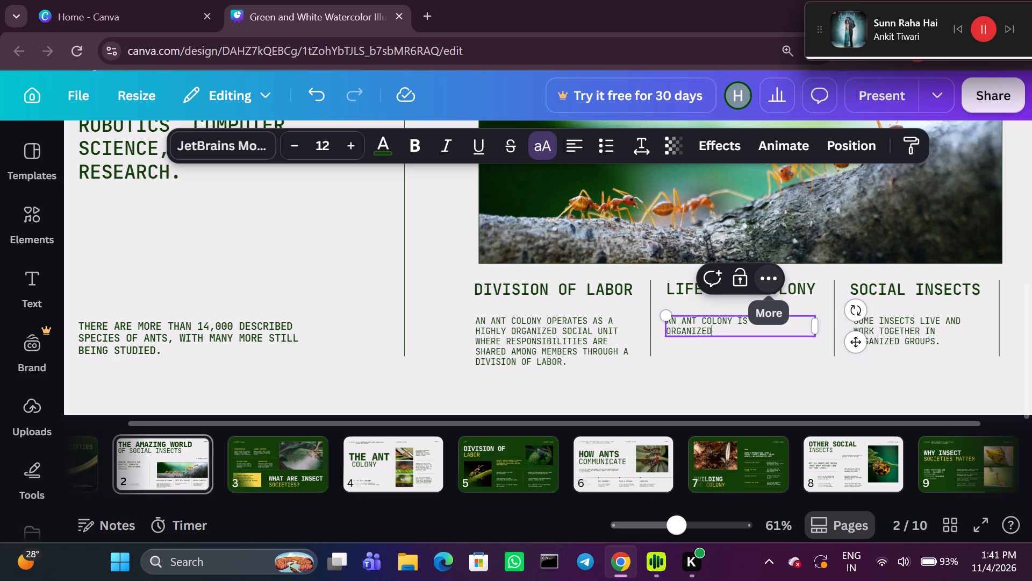
Continue the Life in a Colony body text directly after "organized" with ",eusocial community".
key(comma)
text(eus)
text(oi)
key(BackSpace)
text(ci)
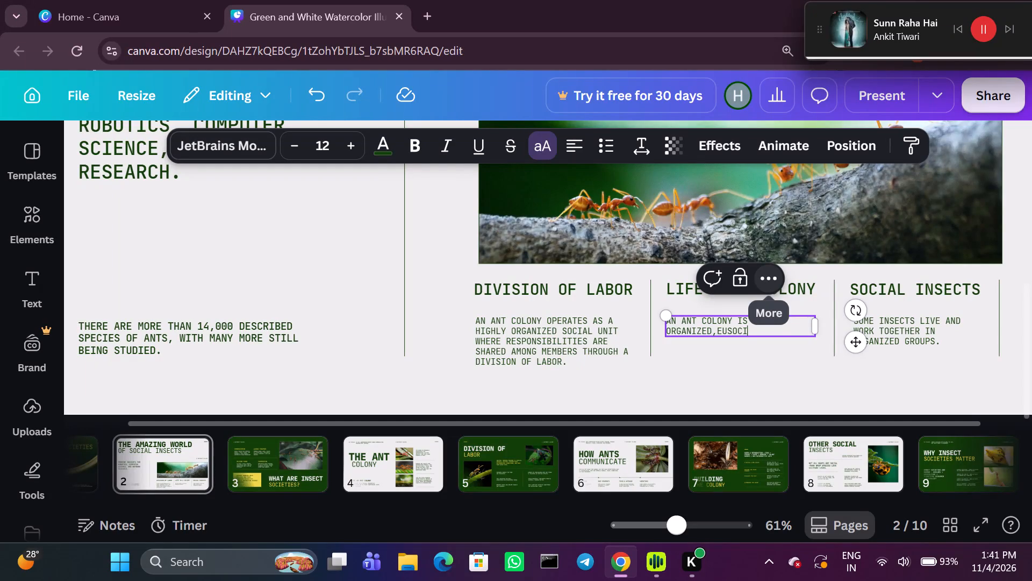
key(a)
key(l)
key(space)
text(commi)
key(BackSpace)
text(uni)
text(ty)
key(space)
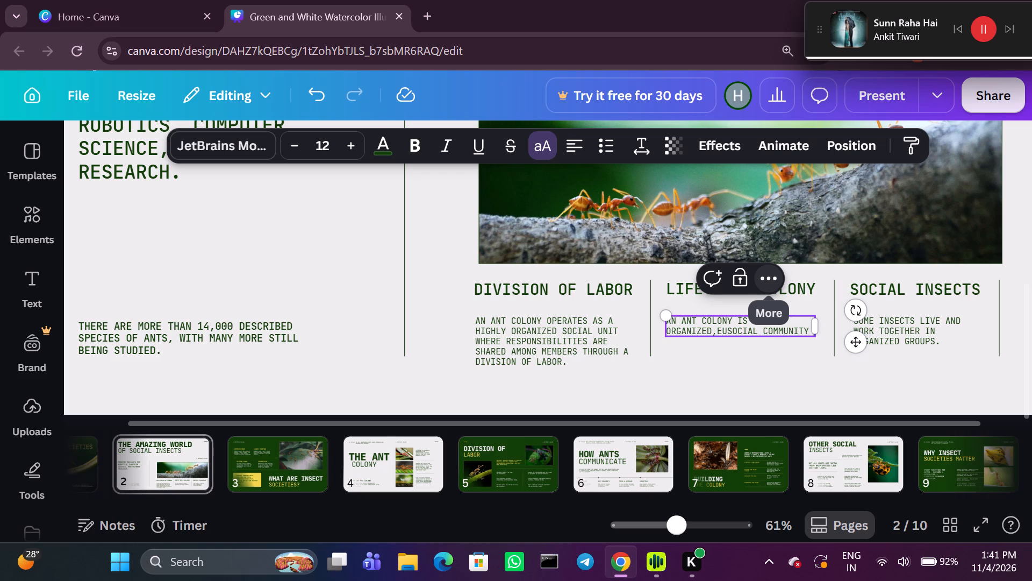
Continue the Life in a Colony body text after "community" with "of ants".
text(of)
key(space)
text(an)
key(t)
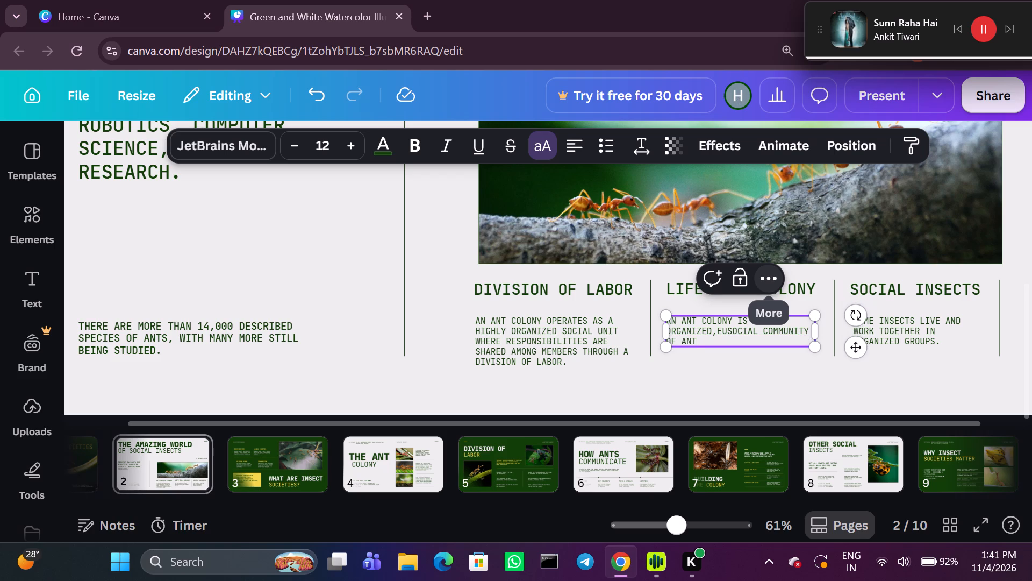
text(s)
key(space)
Continue the Life in a Colony body text after "of ants" with "that functions like a single".
text(that)
key(space)
text(func)
text(tions li)
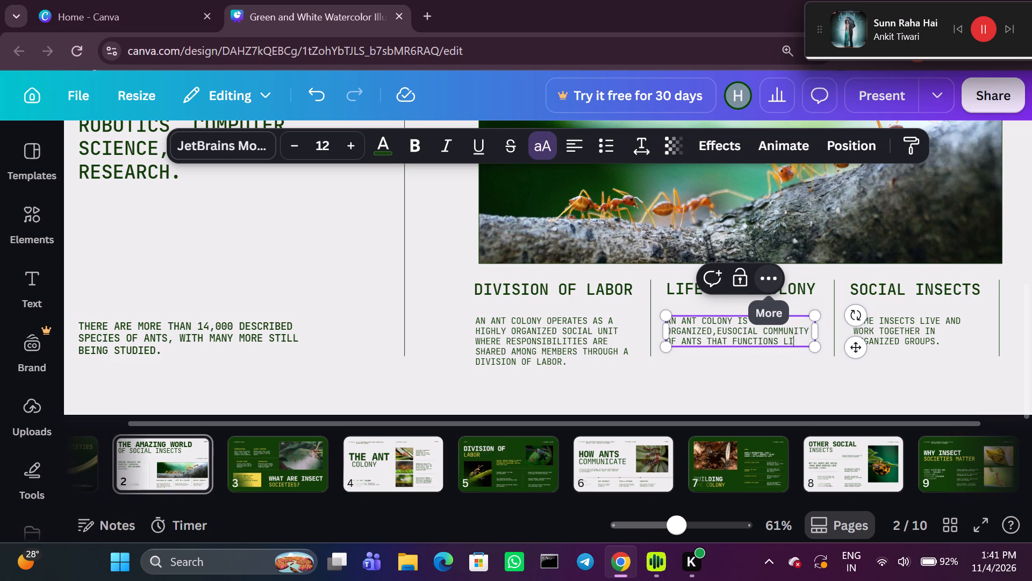
text(ke)
key(space)
text(a)
key(space)
text(sin)
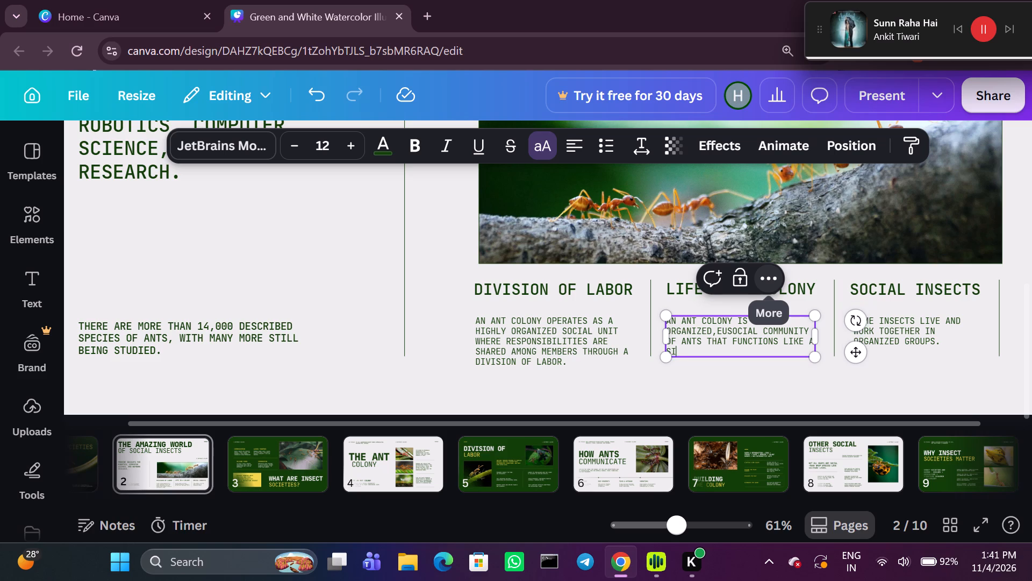
text(gle)
key(space)
Finish the Life in a Colony body text directly after "single" with "superorganism" in double quotation marks and a full stop.
key(BackSpace)
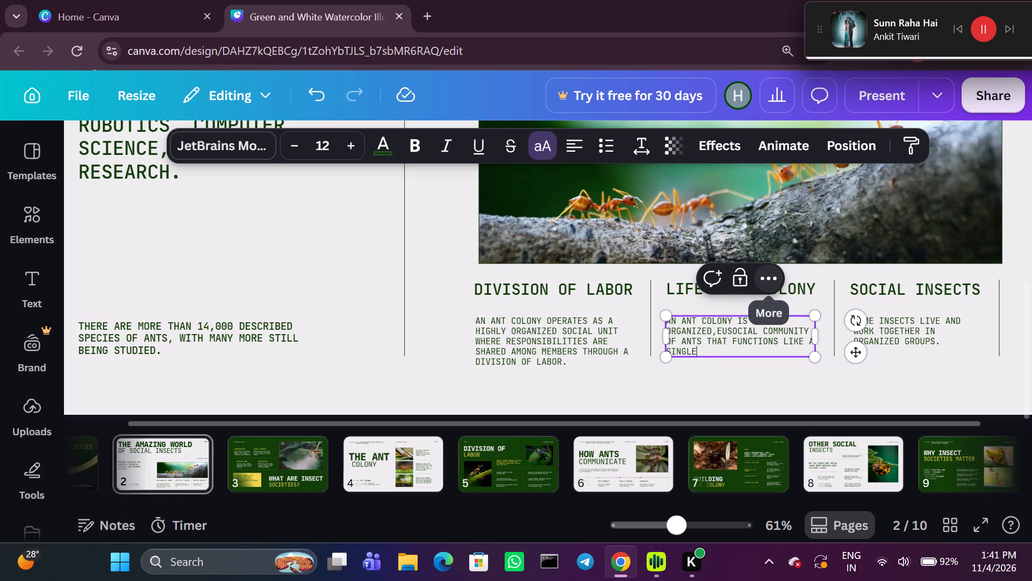
key(shift+quotedbl)
text(su)
text(per)
text(org)
text(anism)
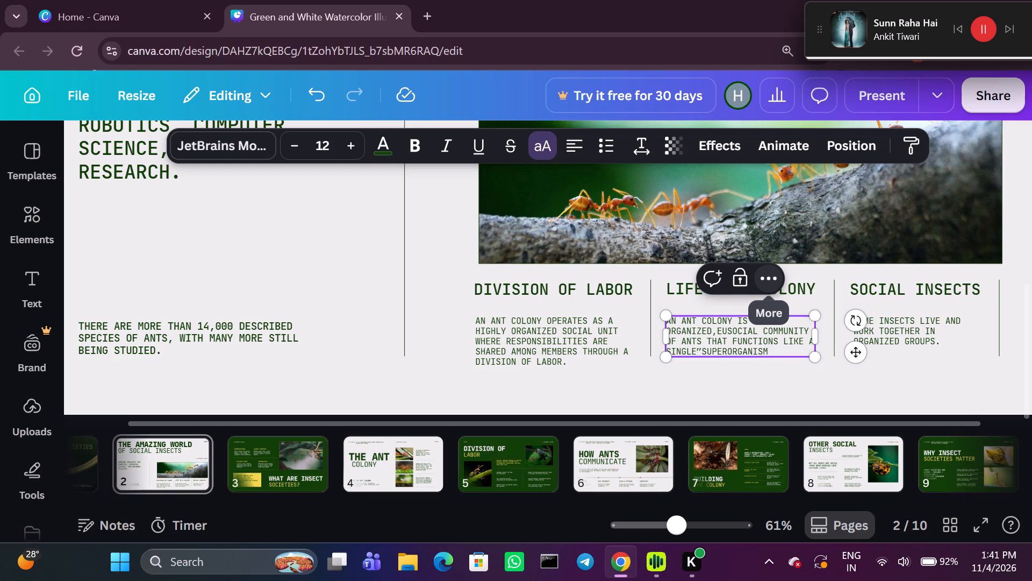
key(shift+quotedbl)
key(period)
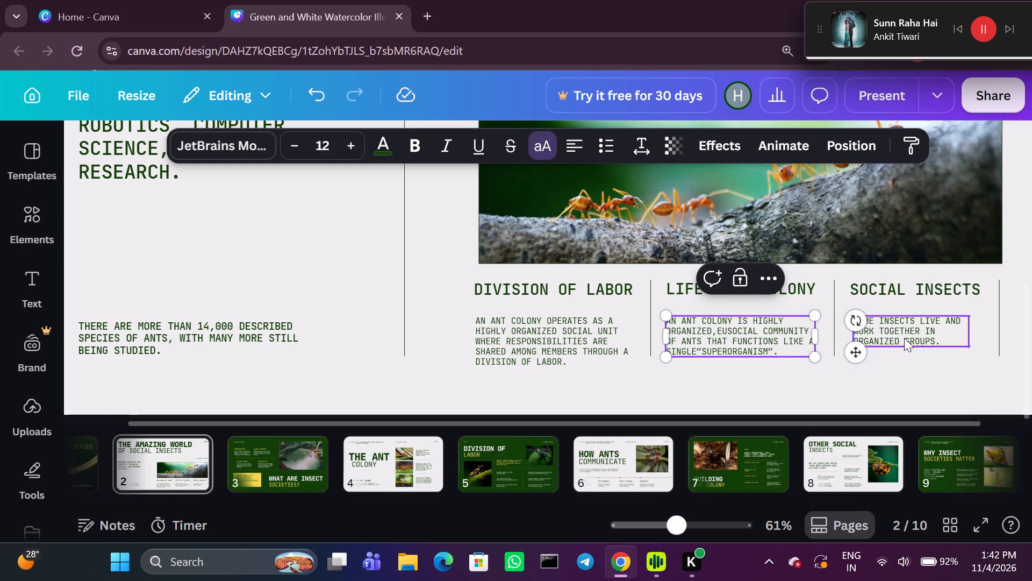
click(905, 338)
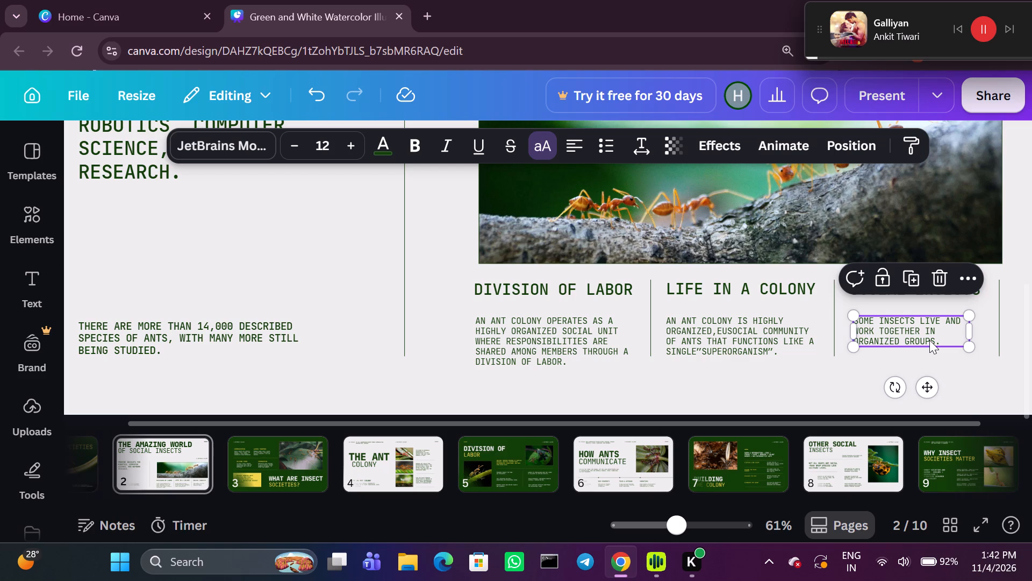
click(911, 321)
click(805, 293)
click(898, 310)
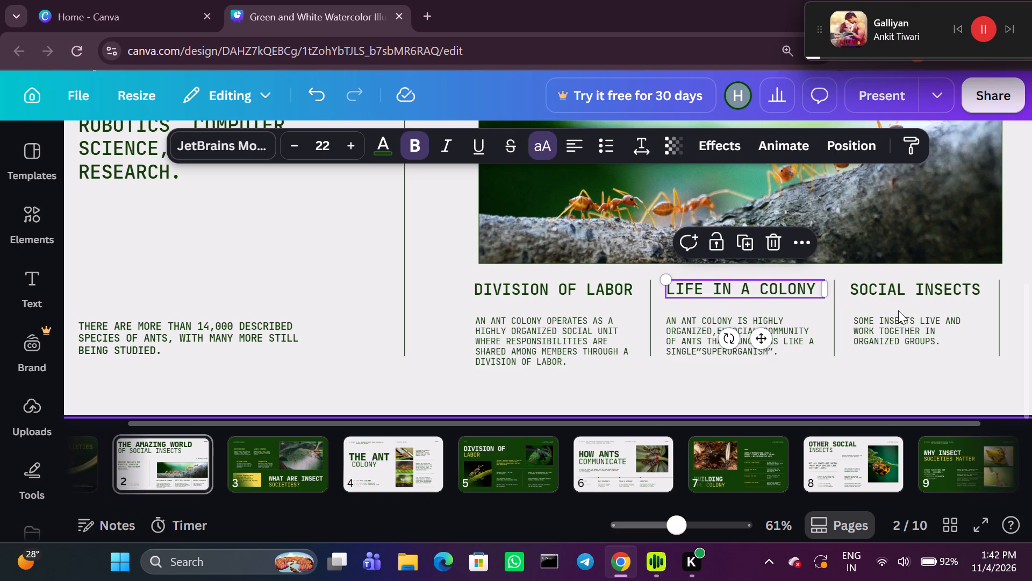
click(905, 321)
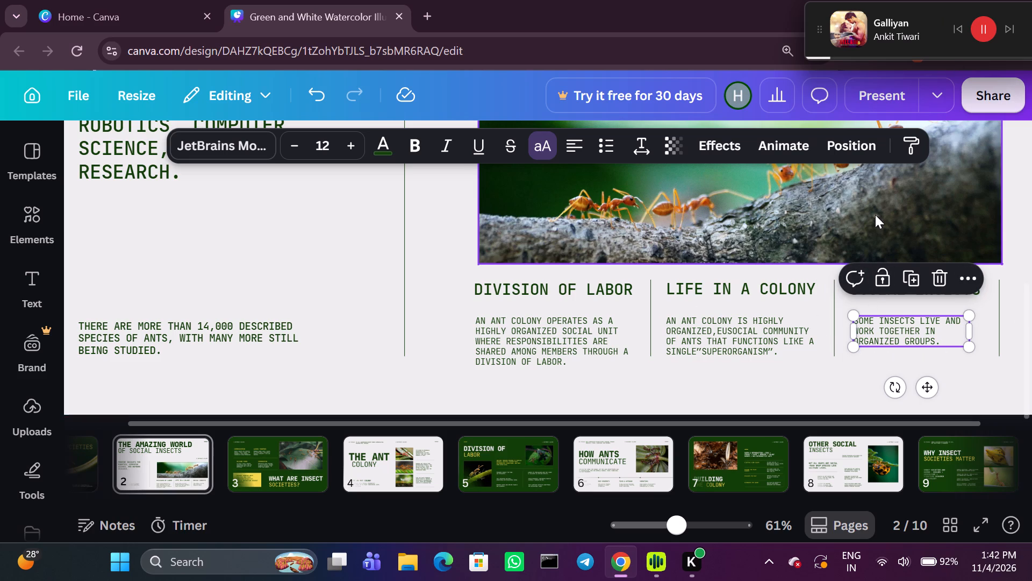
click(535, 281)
Underline the large ANTS title on page 1.
click(135, 462)
scroll(135, 462, up, 1)
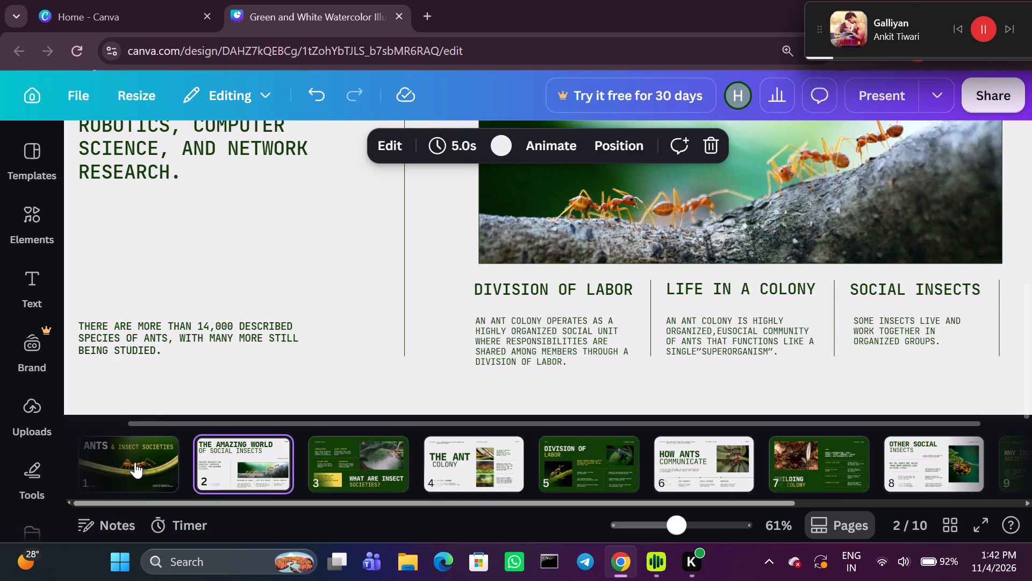
scroll(135, 462, up, 1)
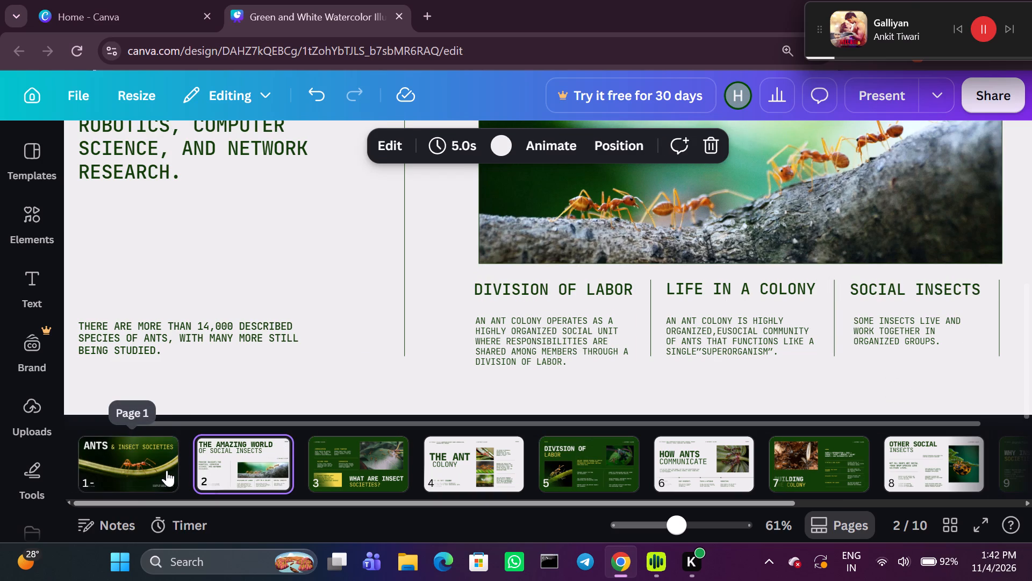
click(155, 468)
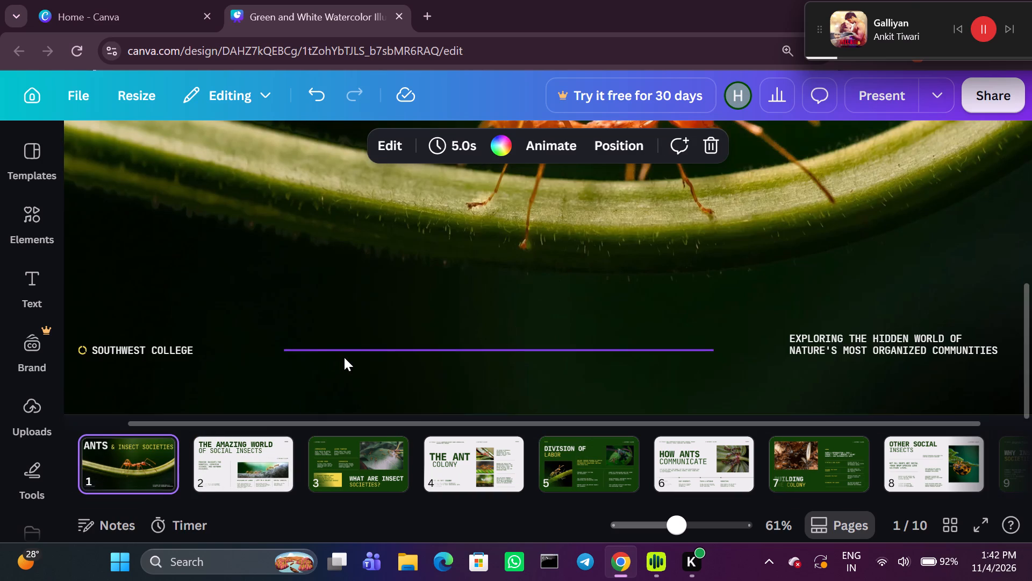
scroll(348, 357, up, 4)
scroll(434, 384, down, 3)
scroll(433, 385, up, 3)
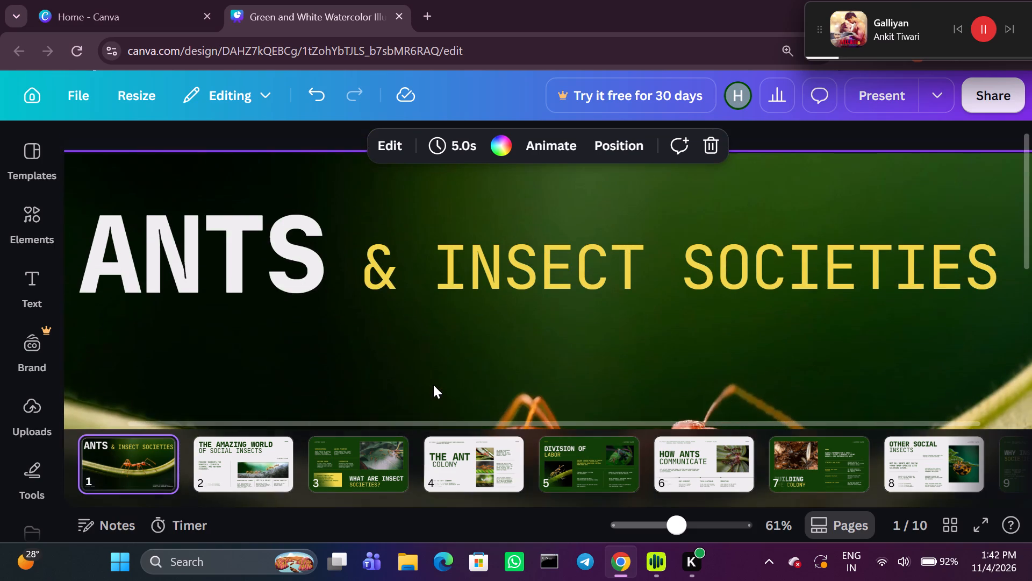
click(269, 282)
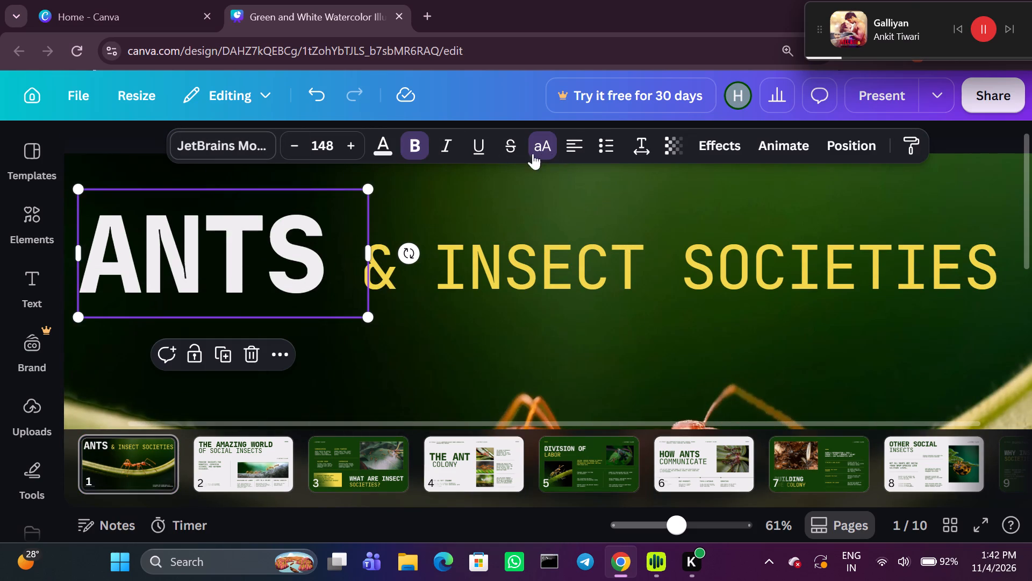
click(447, 146)
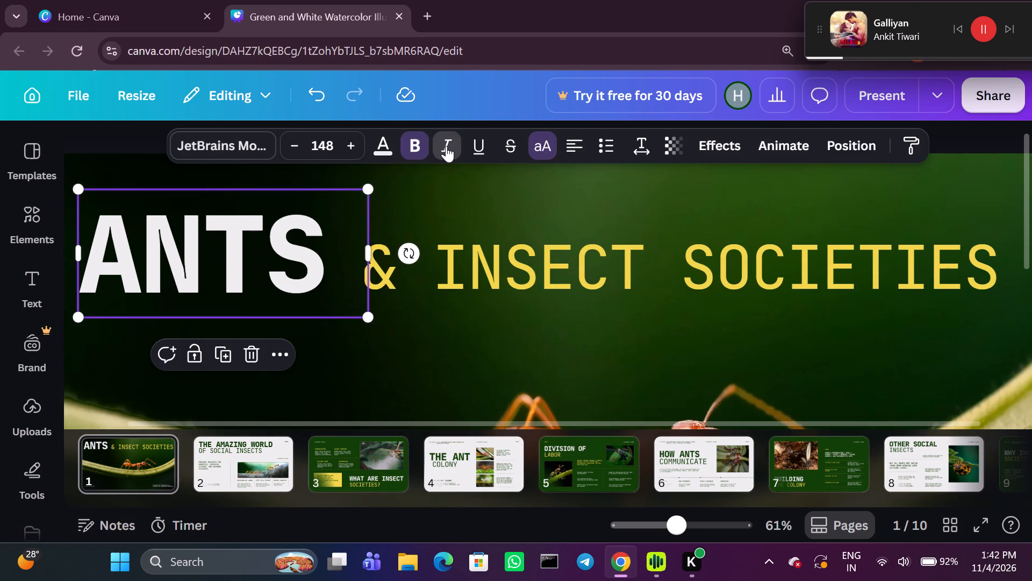
click(446, 146)
click(394, 146)
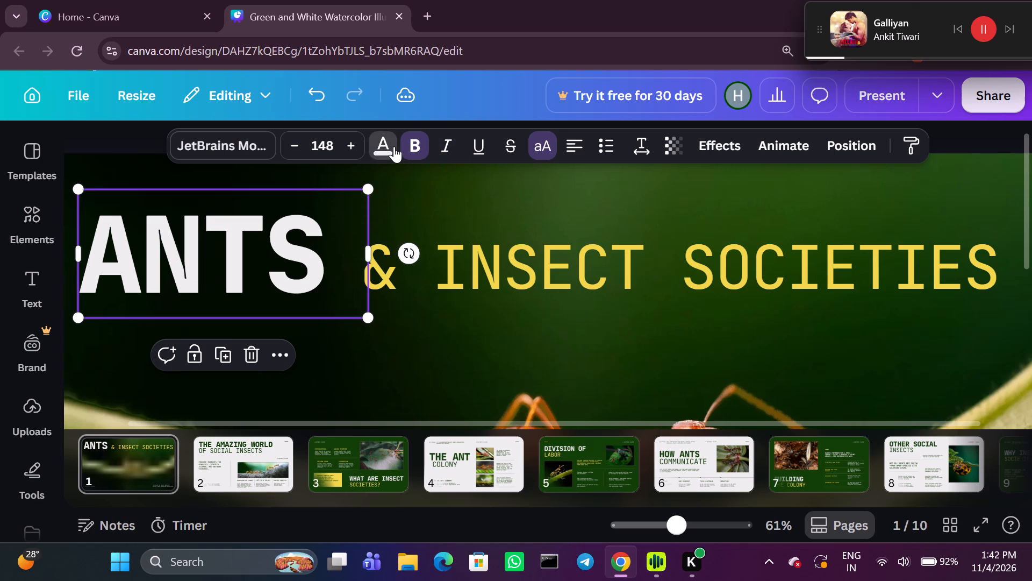
click(386, 146)
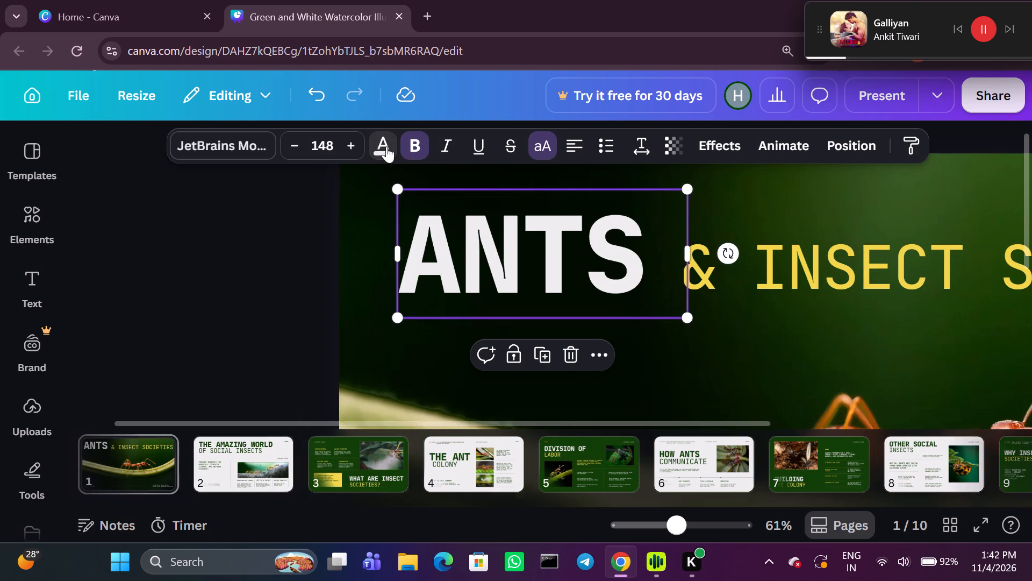
click(475, 144)
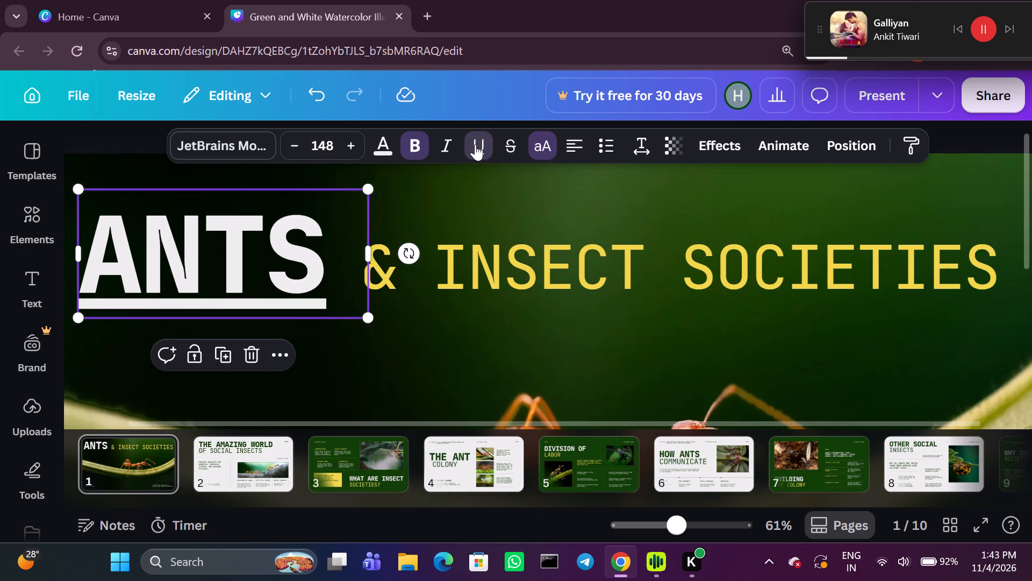
click(475, 144)
click(475, 144)
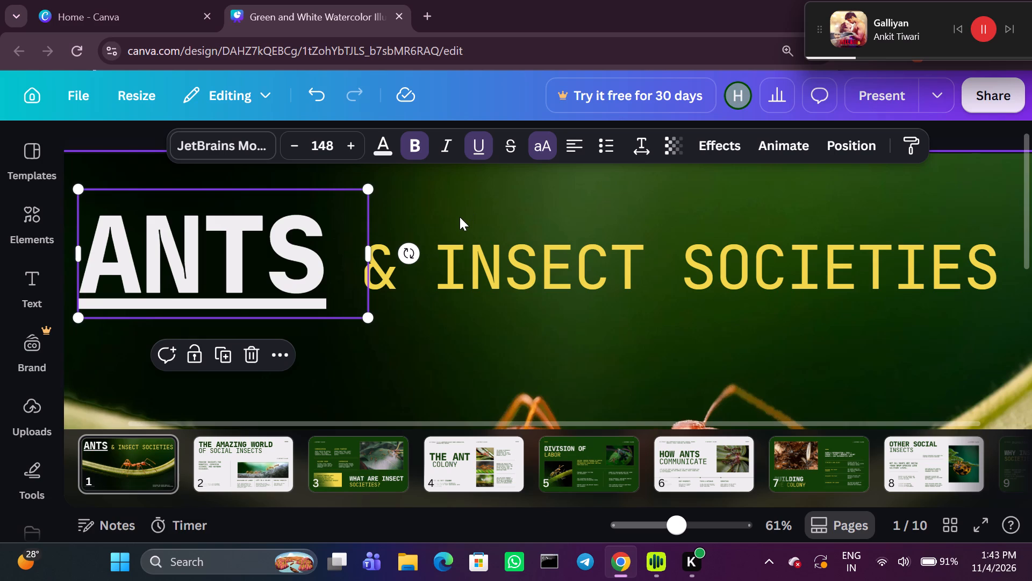
Replace the Social Insects body text on page 2 with "Amts are called".
scroll(672, 456, down, 2)
scroll(594, 429, up, 1)
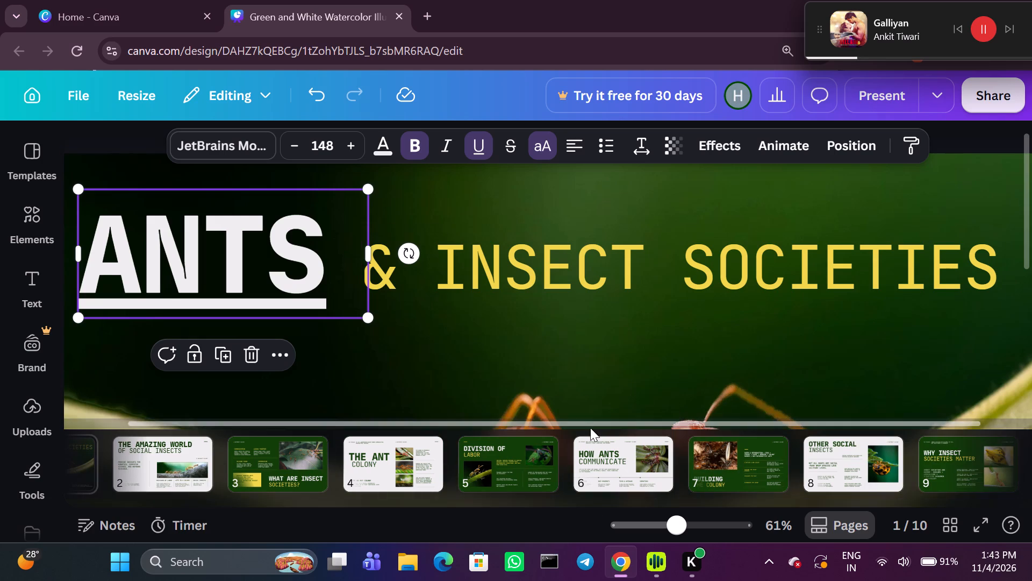
scroll(392, 409, up, 2)
click(170, 464)
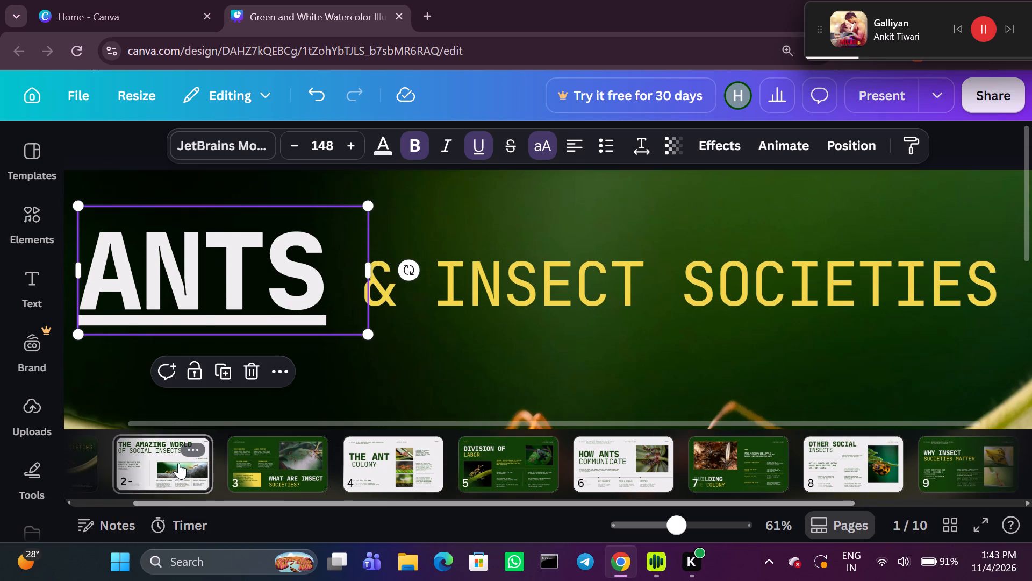
scroll(423, 355, down, 4)
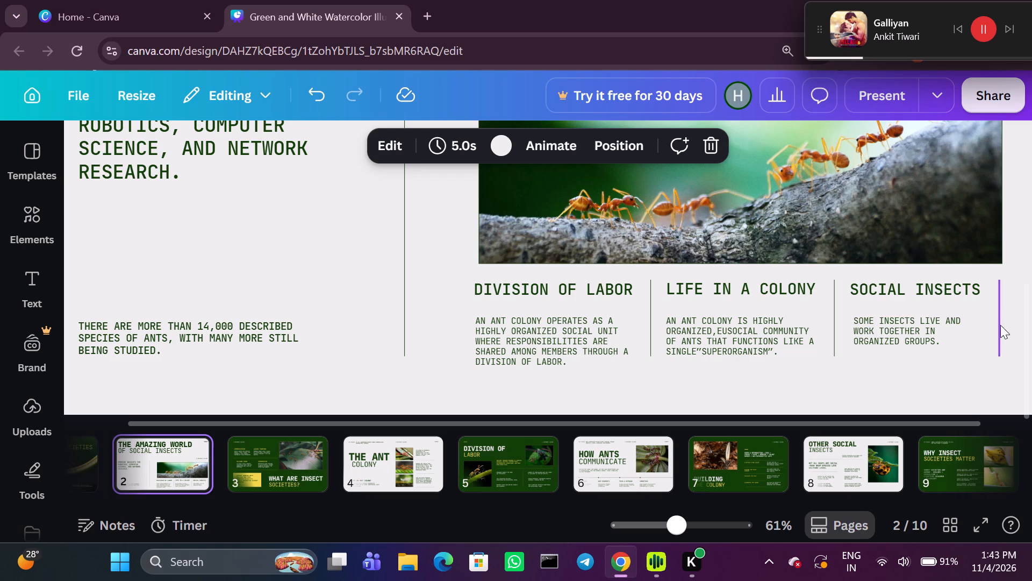
click(888, 334)
double_click(888, 334)
double_click(909, 336)
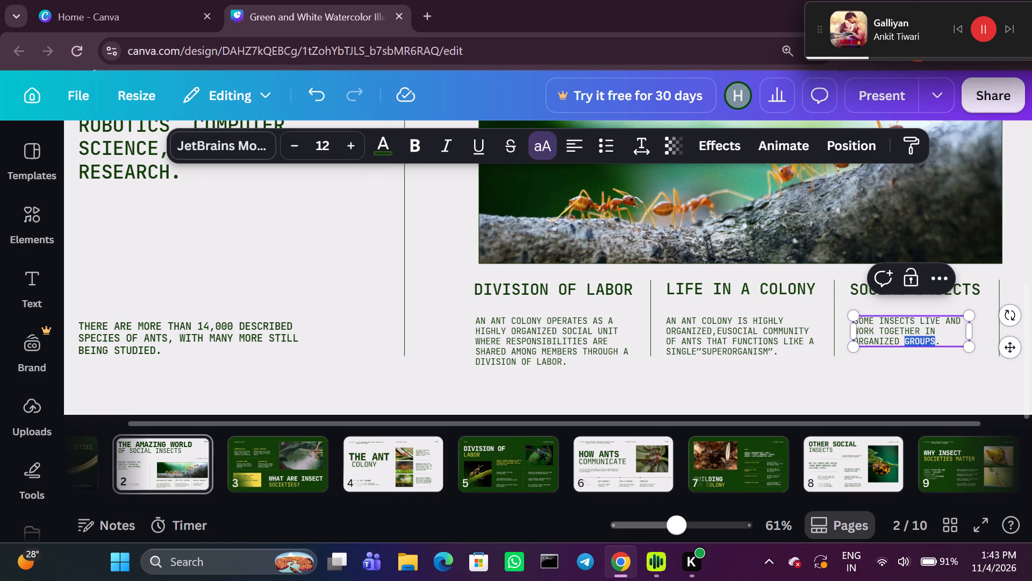
click(866, 372)
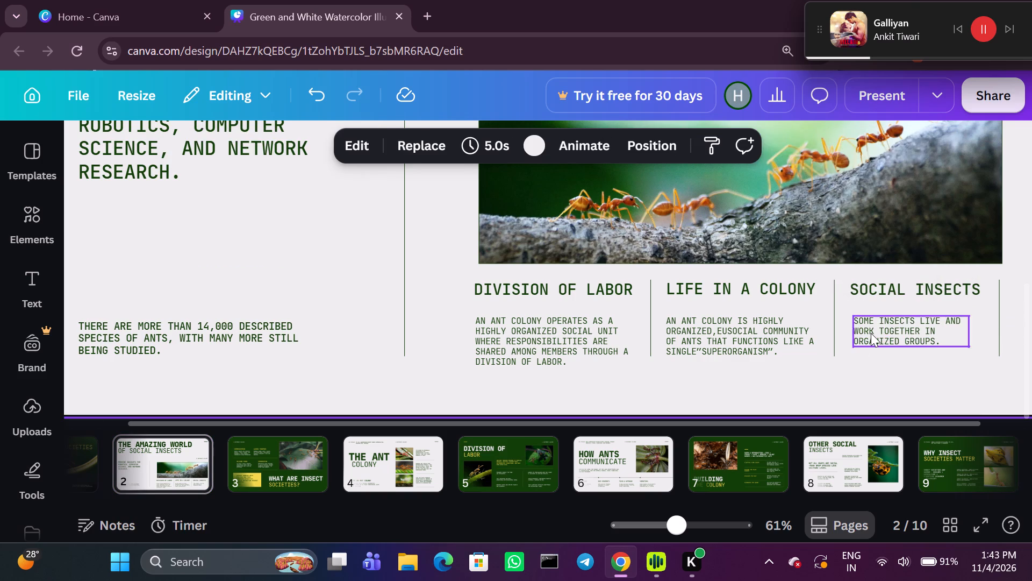
double_click(871, 332)
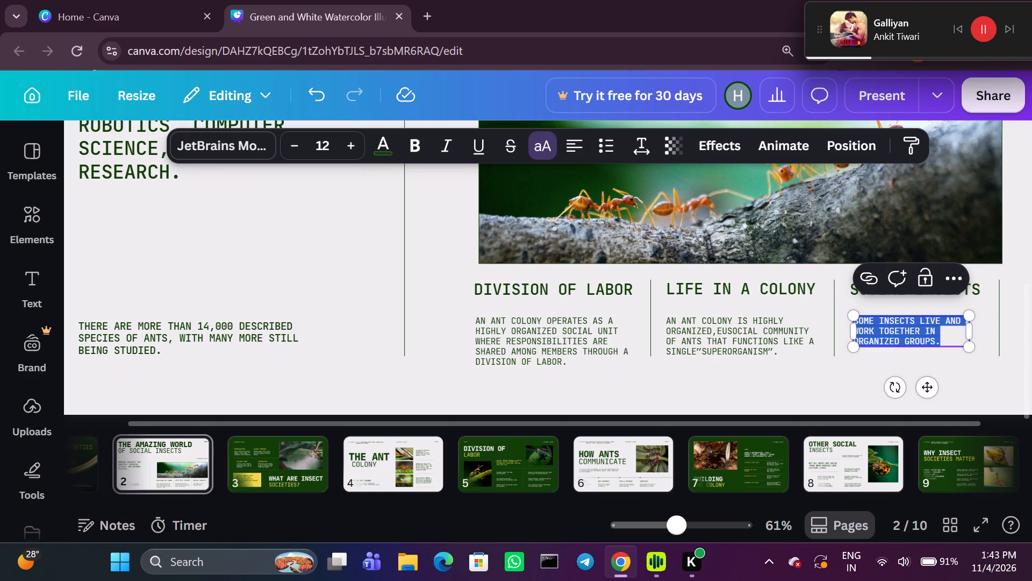
text(Am)
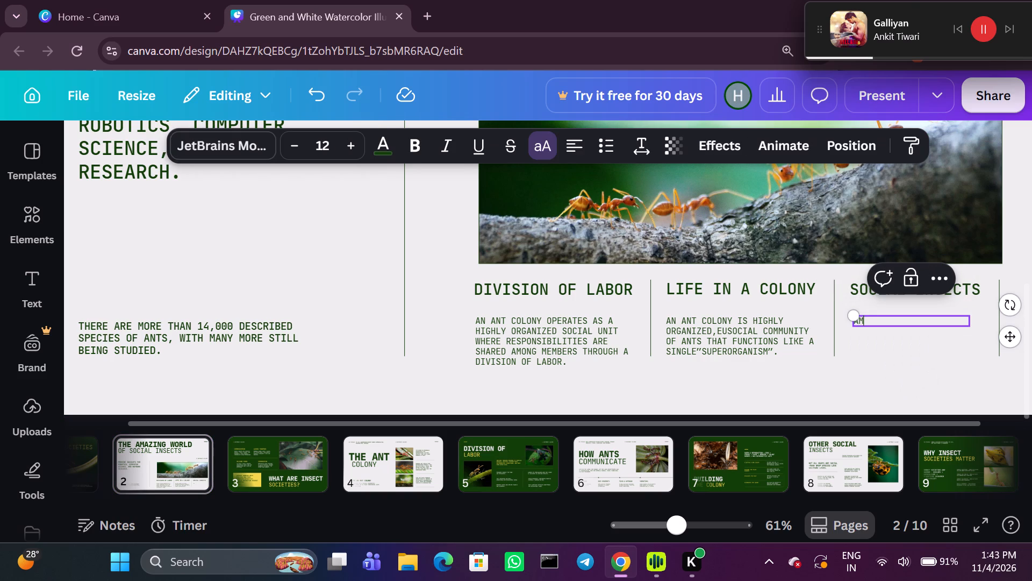
key(s)
key(BackSpace)
text(ts)
key(space)
text(are)
key(space)
text(called)
key(space)
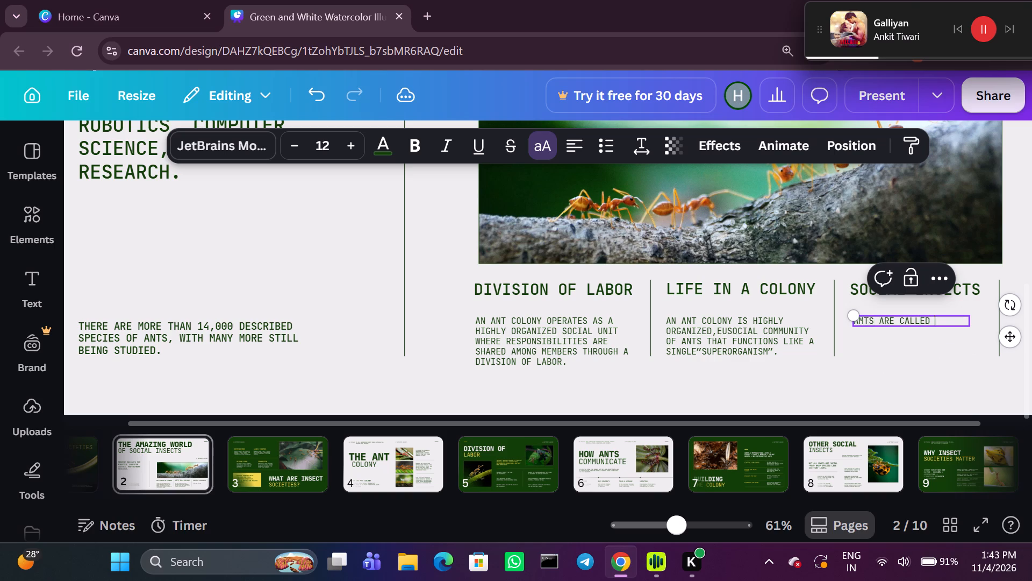
Continue the Social Insects body text after "called" with "social insects".
text(socia)
text(l)
key(space)
text(insects)
key(space)
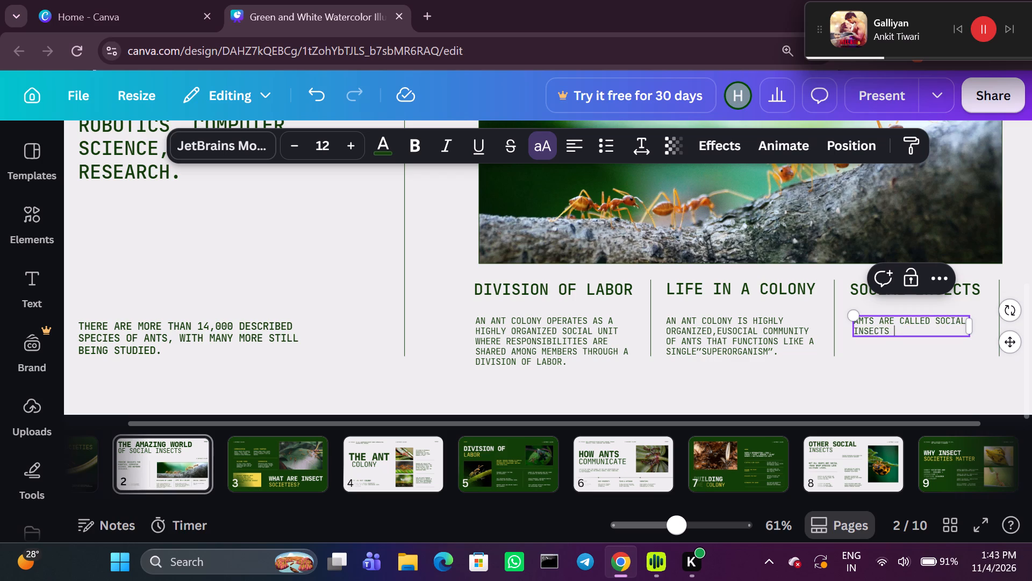
Add "(specifically eusocial)" in parentheses directly after "insects" in the Social Insects body text, without a space before it.
key(BackSpace)
key(shift+parenleft)
text(spec)
text(ia)
key(BackSpace)
text(fically)
key(space)
text(ei)
key(BackSpace)
text(us)
key(o)
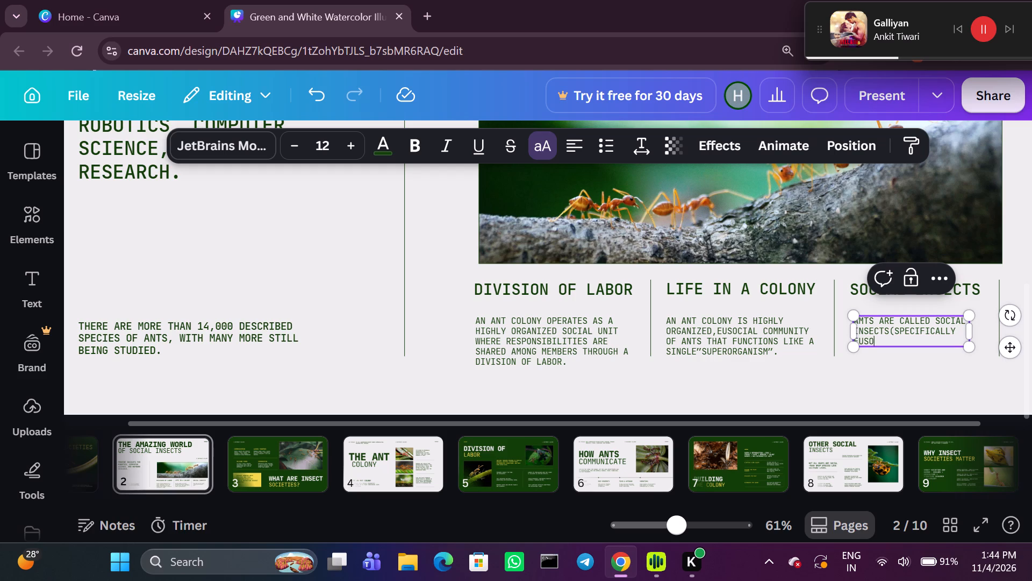
text(cial)
key(space)
key(BackSpace)
key(shift+parenright)
Continue the Social Insects body text directly after the closing parenthesis with "because the live in highly organized".
text(beca)
text(use)
key(space)
text(the t)
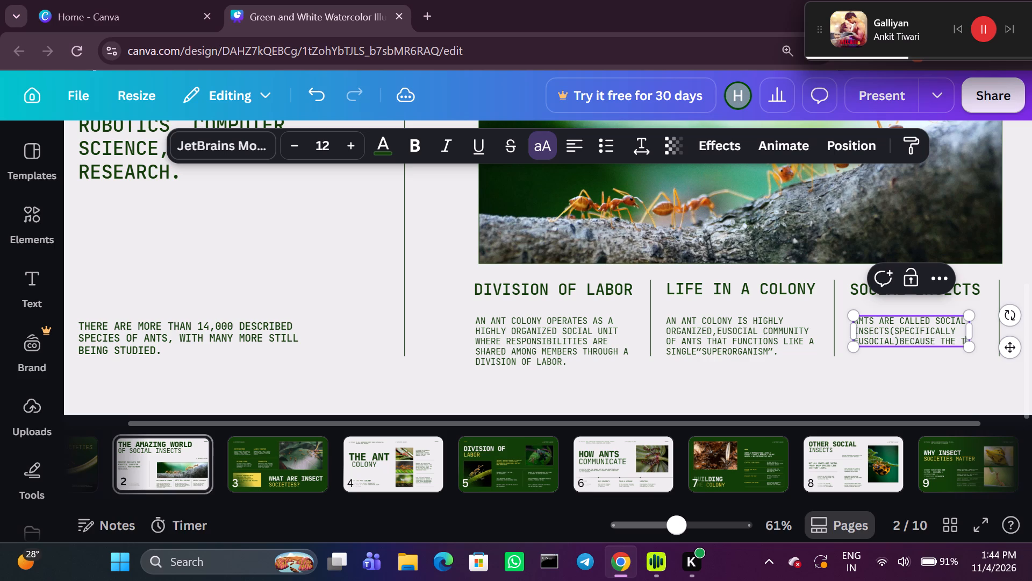
key(BackSpace)
text(live)
key(space)
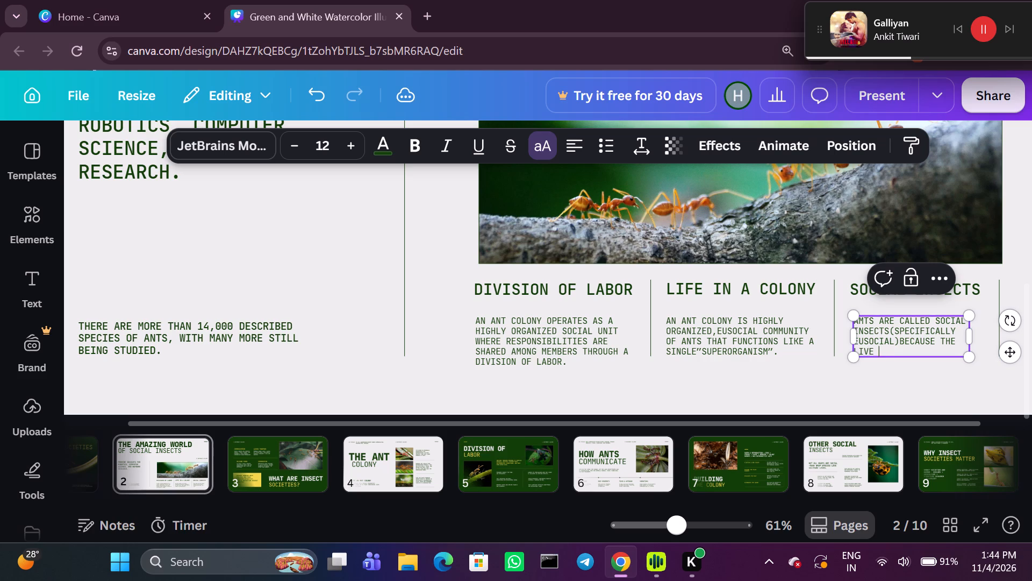
text(in hi)
text(ghl)
text(y organized)
key(space)
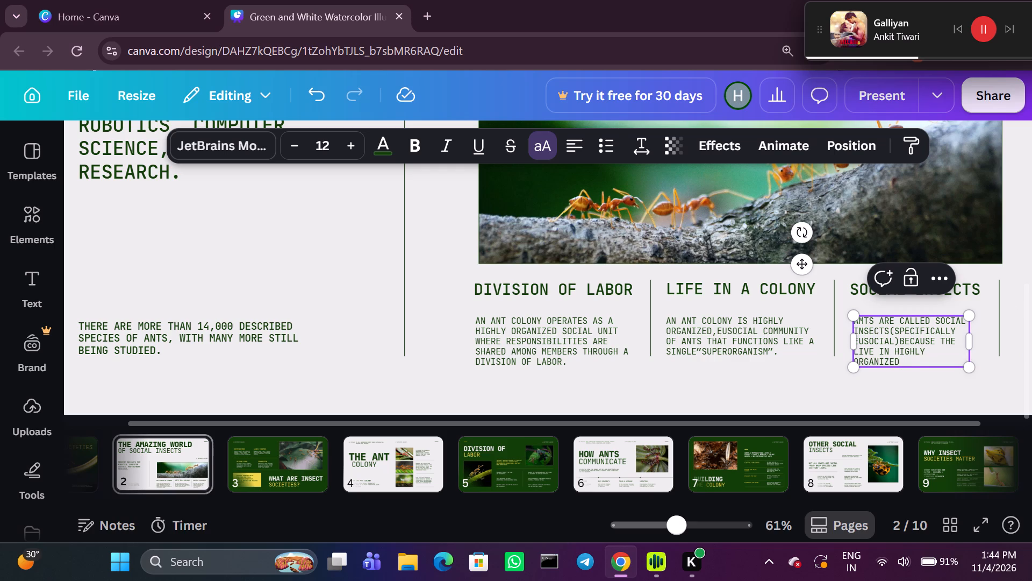
Continue the Social Insects body text after "organized" with "communities and share their life".
text(communities and)
key(space)
text(sha)
text(re)
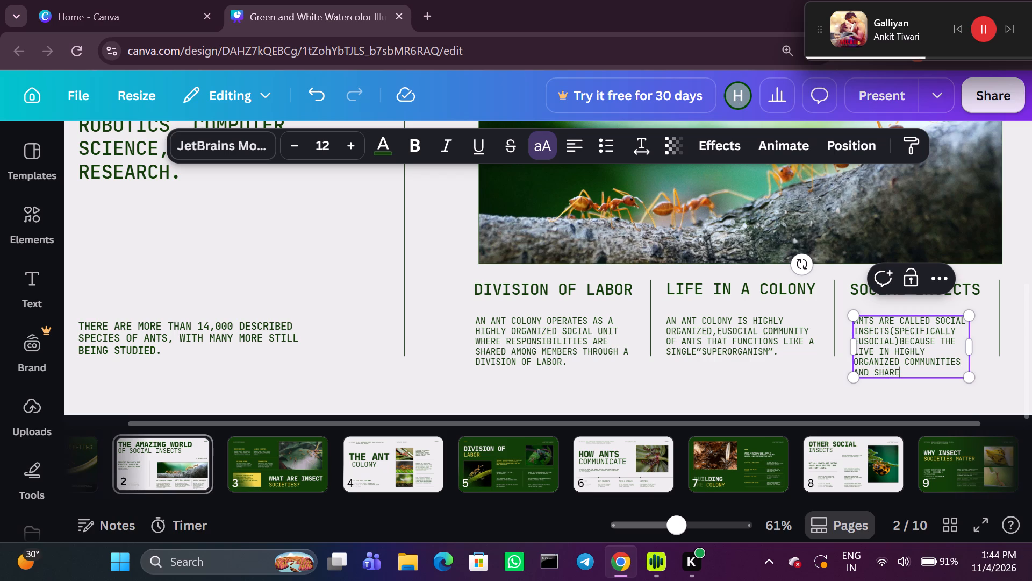
key(space)
text(ther)
key(BackSpace)
text(ir)
key(space)
text(life)
key(space)
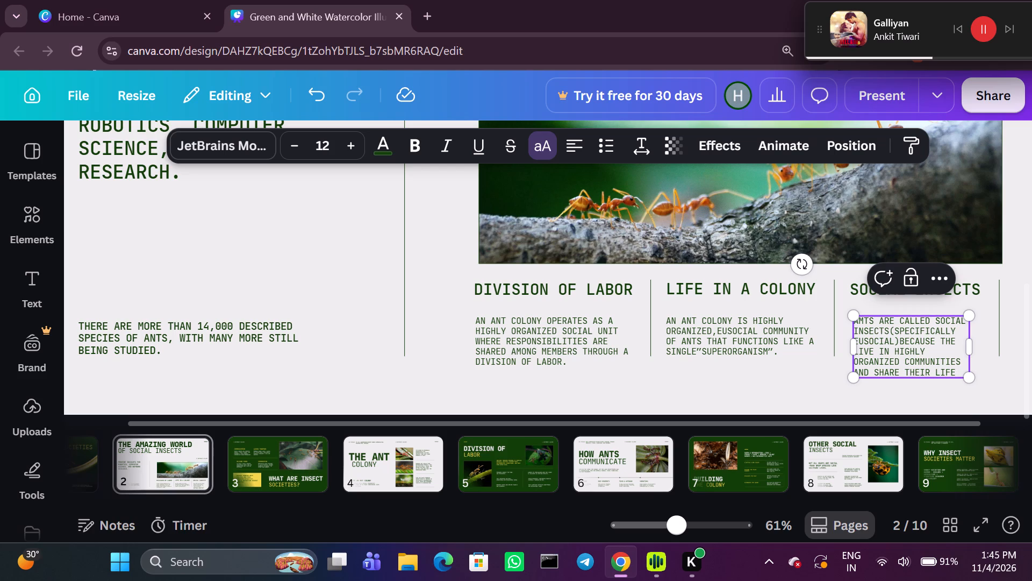
Finish the Social Insects body text after "life" with "tasks in a coordinated way" and a full stop.
text(task)
key(space)
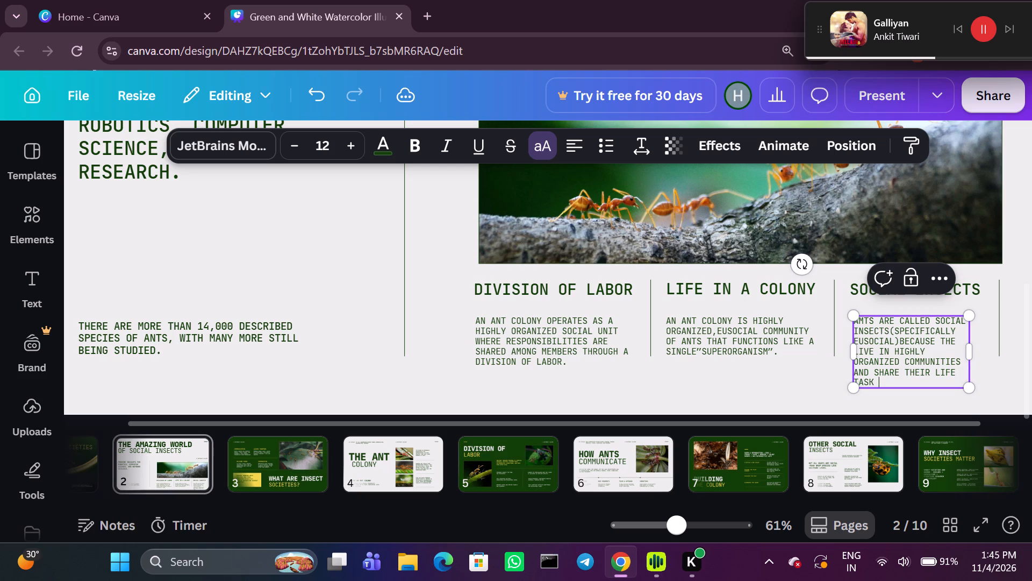
key(BackSpace)
text(s in)
key(space)
text(a)
key(space)
text(coo)
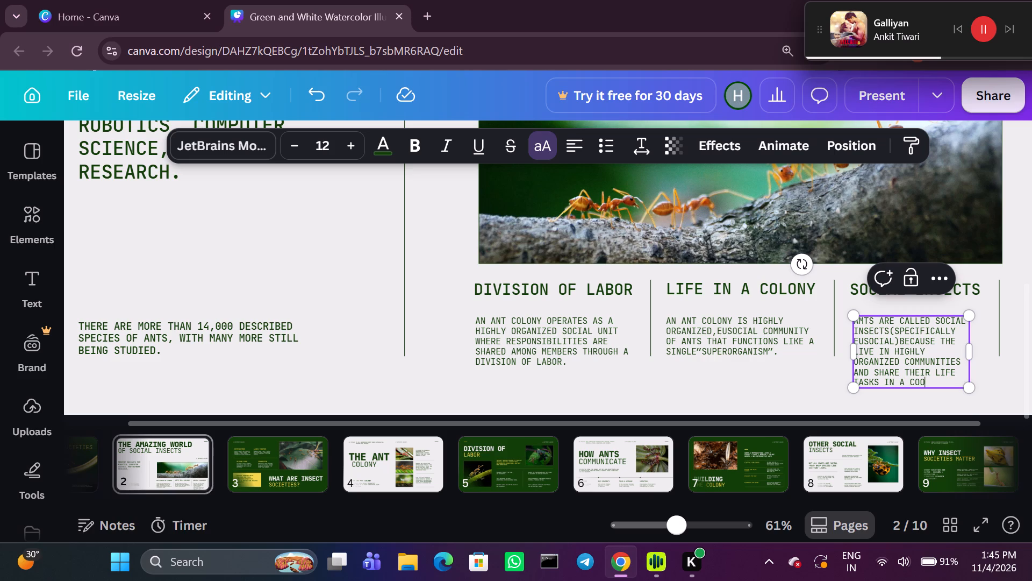
key(r)
text(dinated)
key(space)
text(wa)
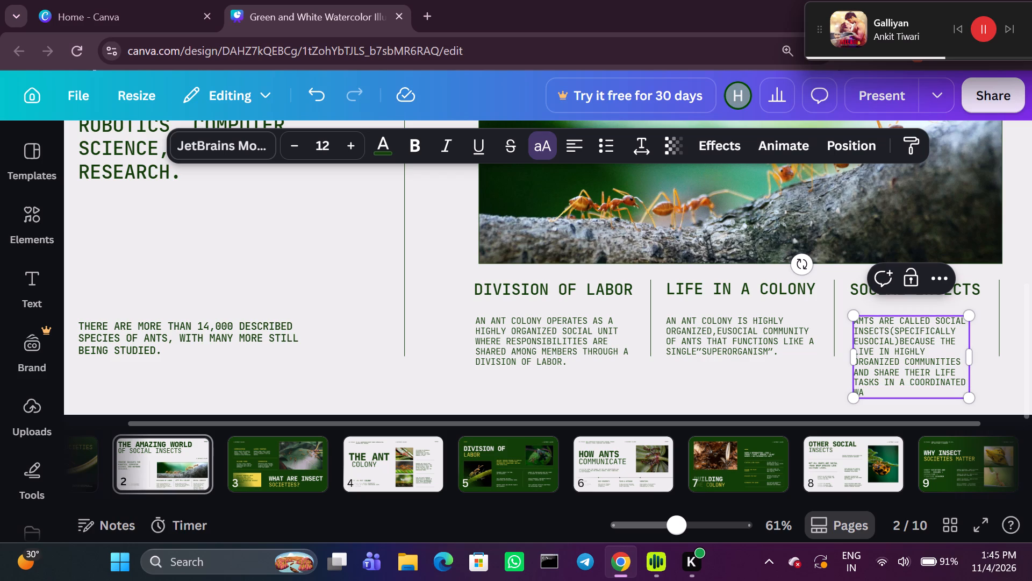
key(y)
key(period)
Widen the Social Insects body text box on both sides to match the width of its heading.
drag(973, 360, 980, 356)
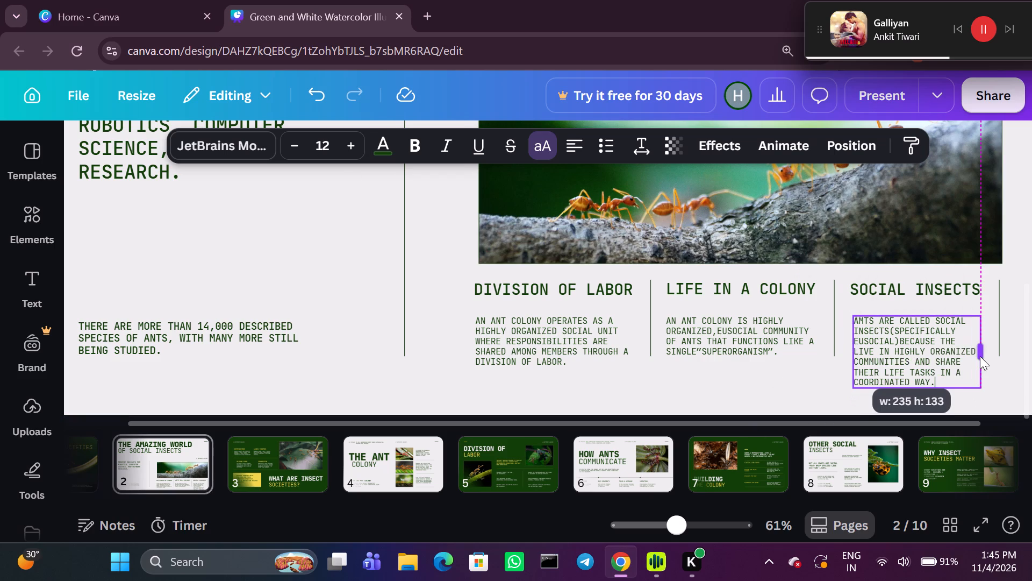
drag(980, 356, 984, 353)
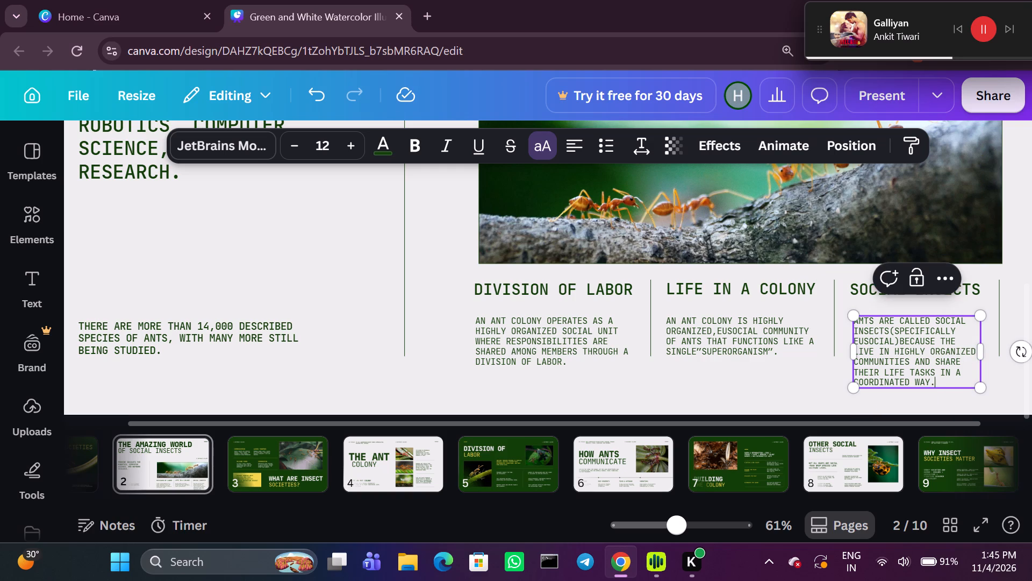
drag(853, 351, 851, 350)
drag(851, 350, 848, 350)
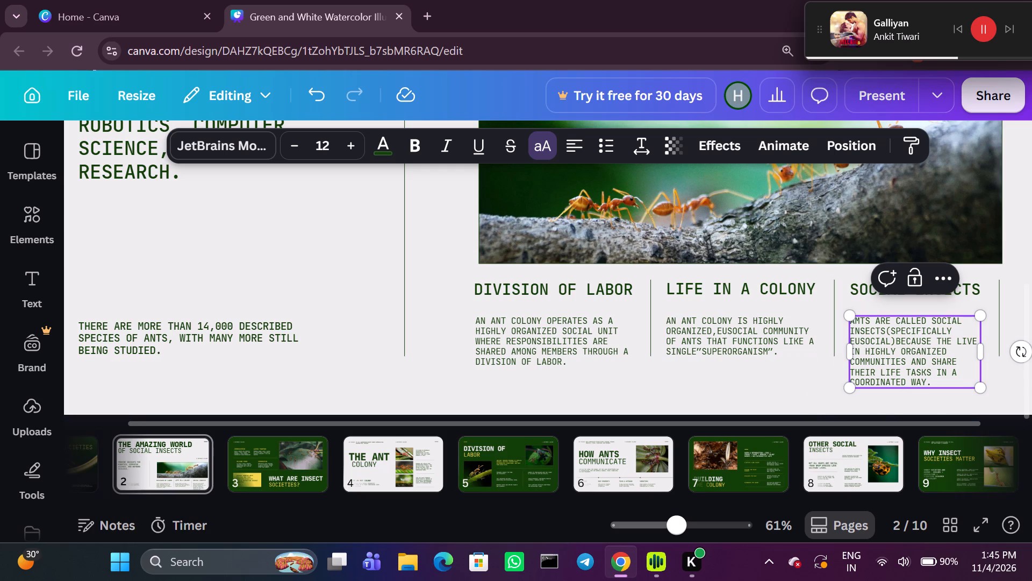
Move the Social Insects, Life in a Colony and Division of Labor body texts up, closer beneath their headings.
drag(907, 388, 908, 381)
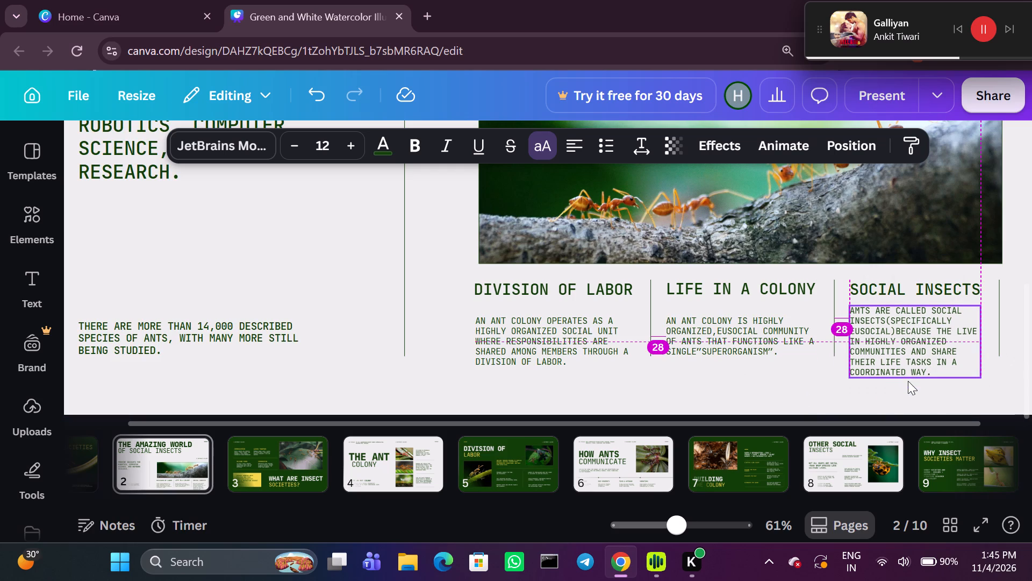
drag(908, 381, 908, 380)
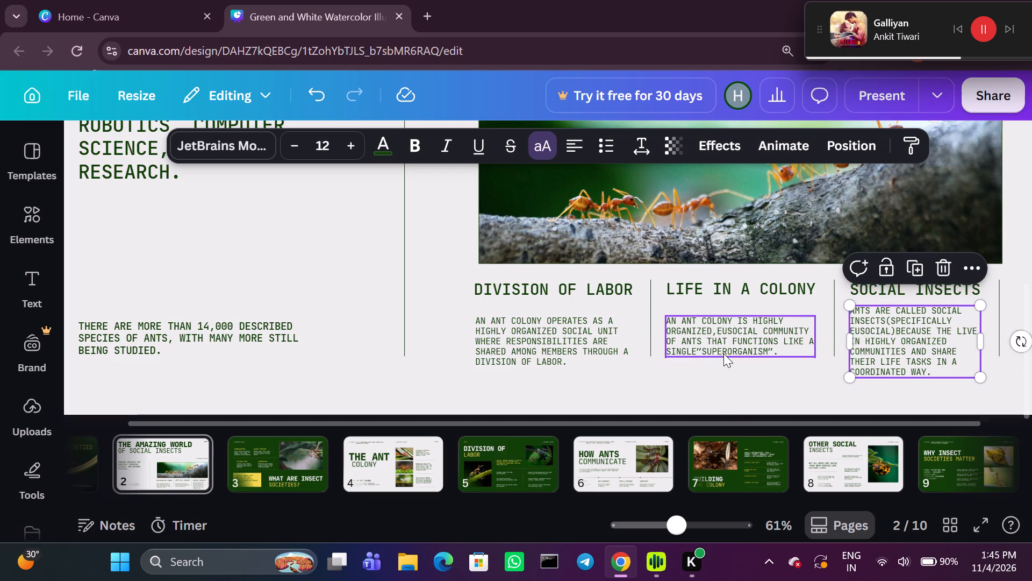
click(725, 350)
drag(736, 346, 736, 336)
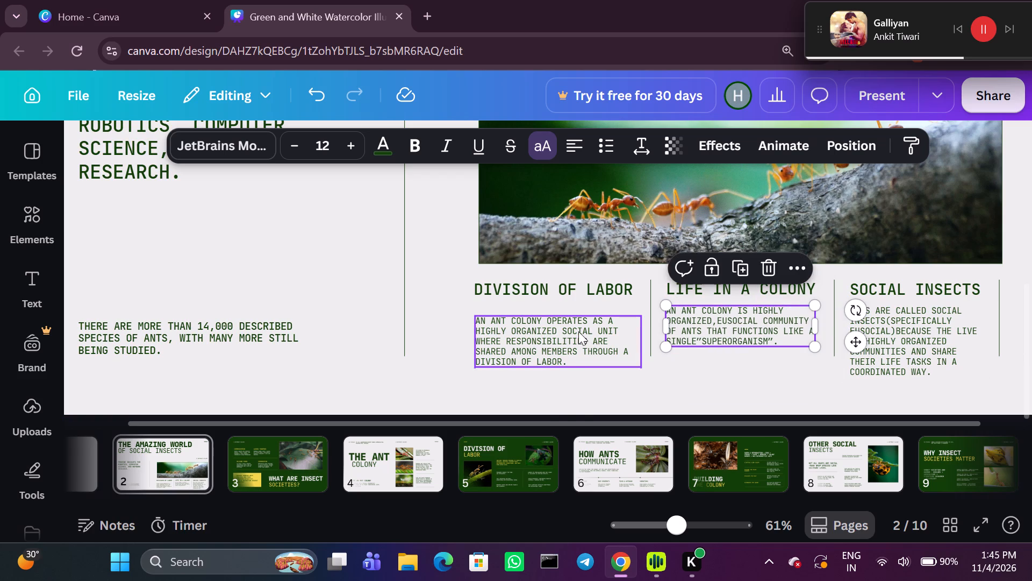
drag(578, 331, 581, 322)
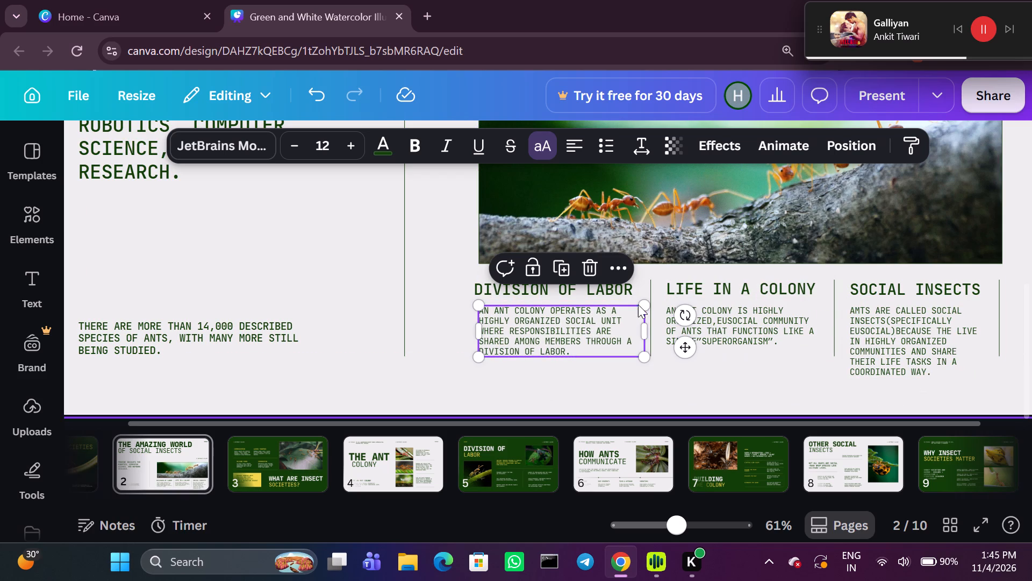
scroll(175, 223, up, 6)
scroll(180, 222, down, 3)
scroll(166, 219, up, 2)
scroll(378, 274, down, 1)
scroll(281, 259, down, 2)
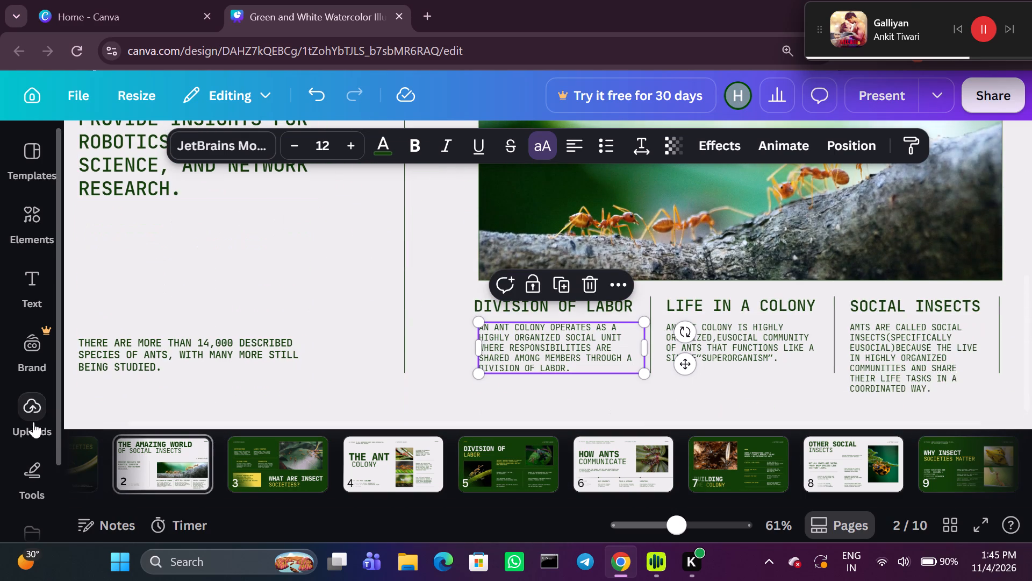
Apply the featured page animation directly below Simple to page 1.
click(94, 454)
scroll(554, 263, up, 3)
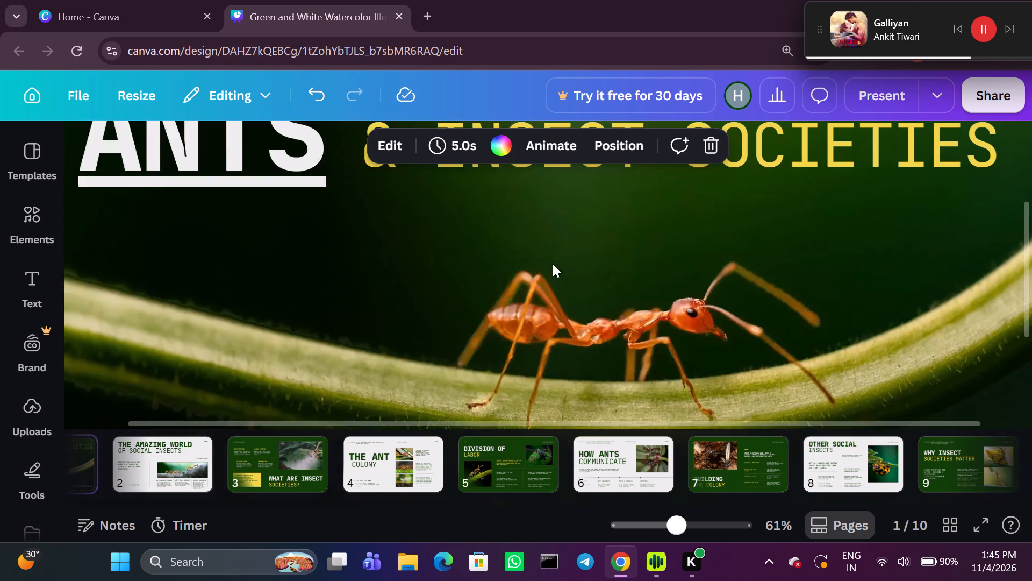
scroll(546, 270, up, 1)
ctrl+scroll(572, 270, down, 3)
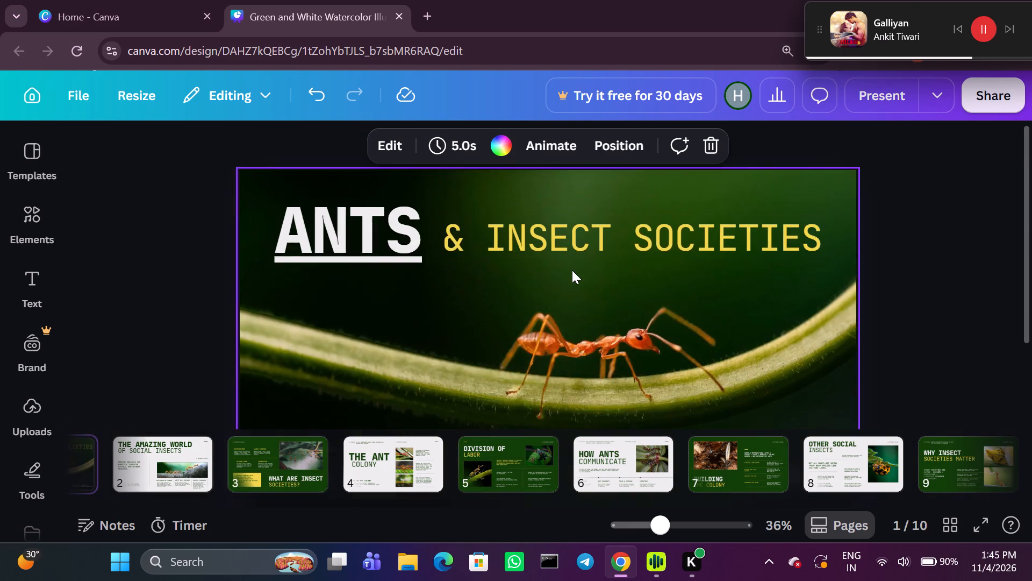
ctrl+scroll(572, 270, down, 3)
click(615, 295)
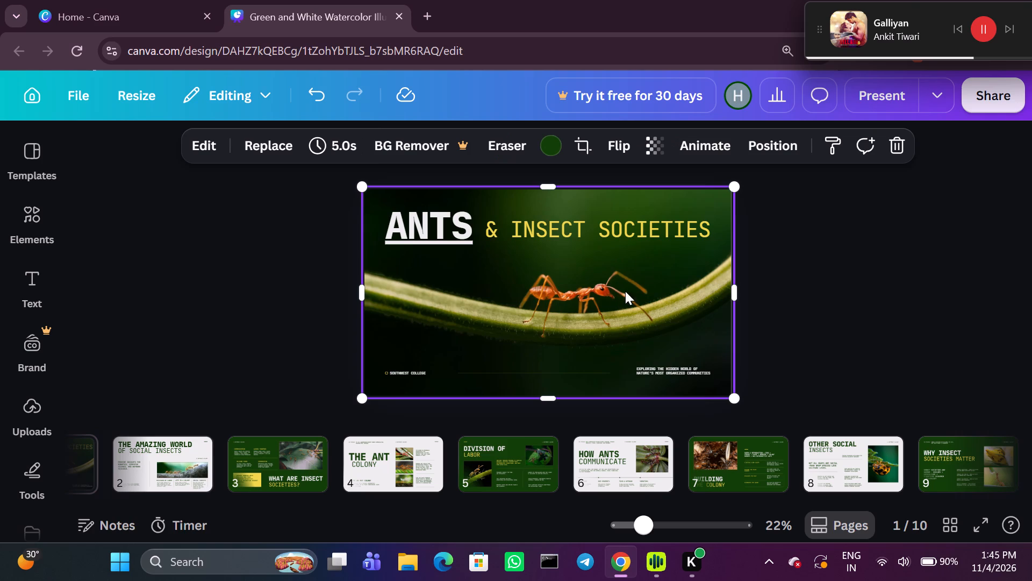
click(715, 150)
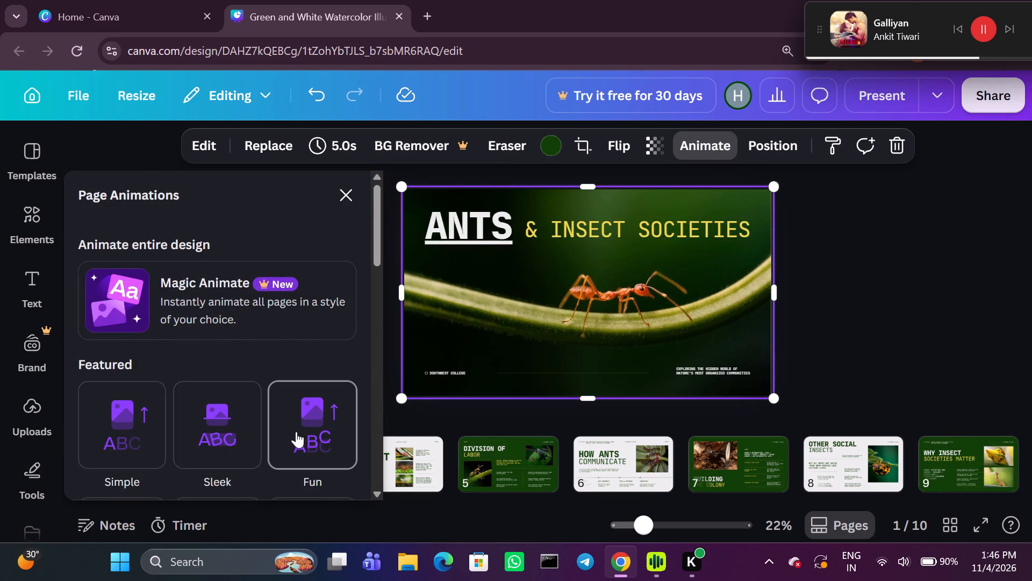
scroll(288, 433, down, 1)
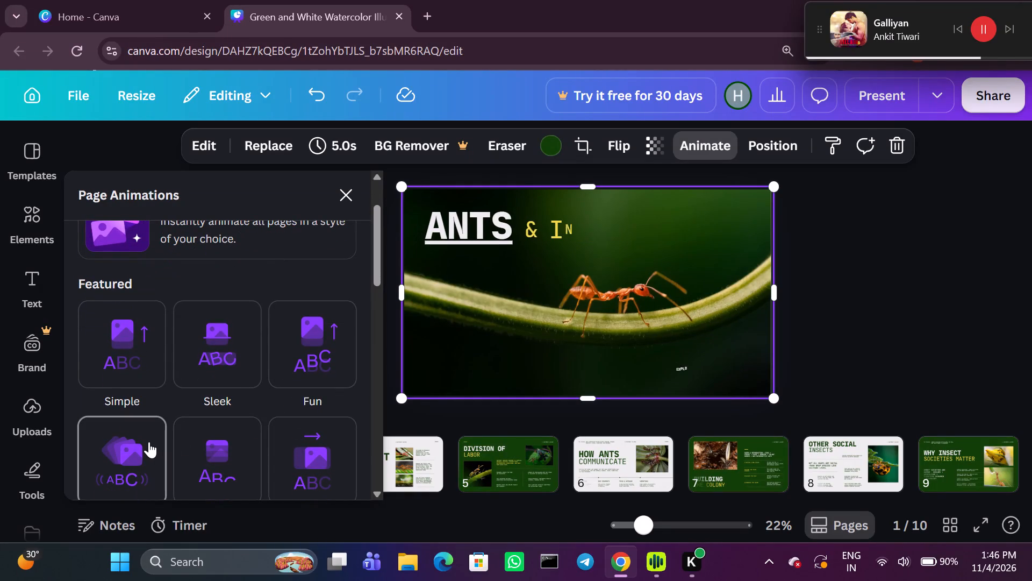
click(149, 442)
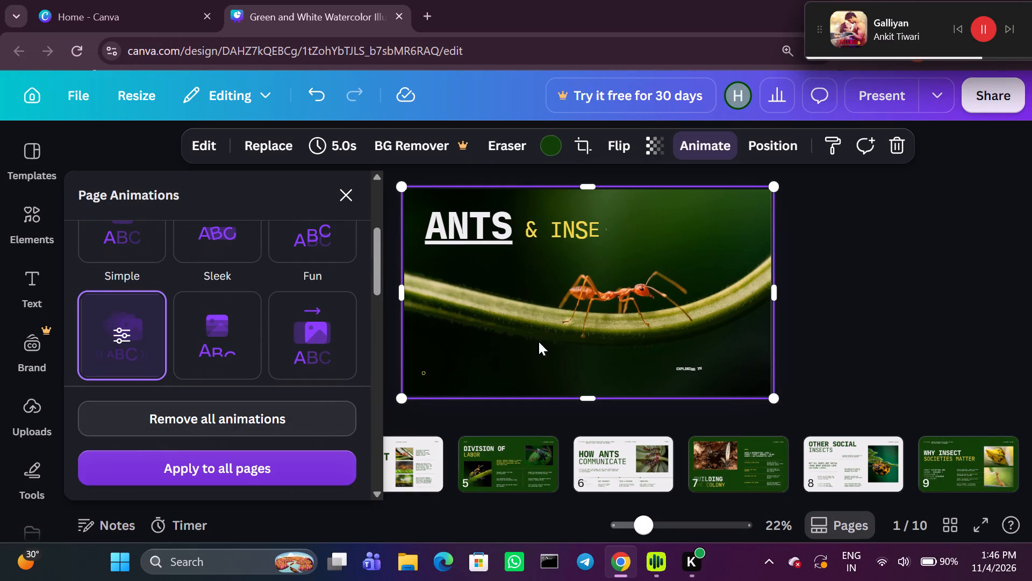
click(816, 297)
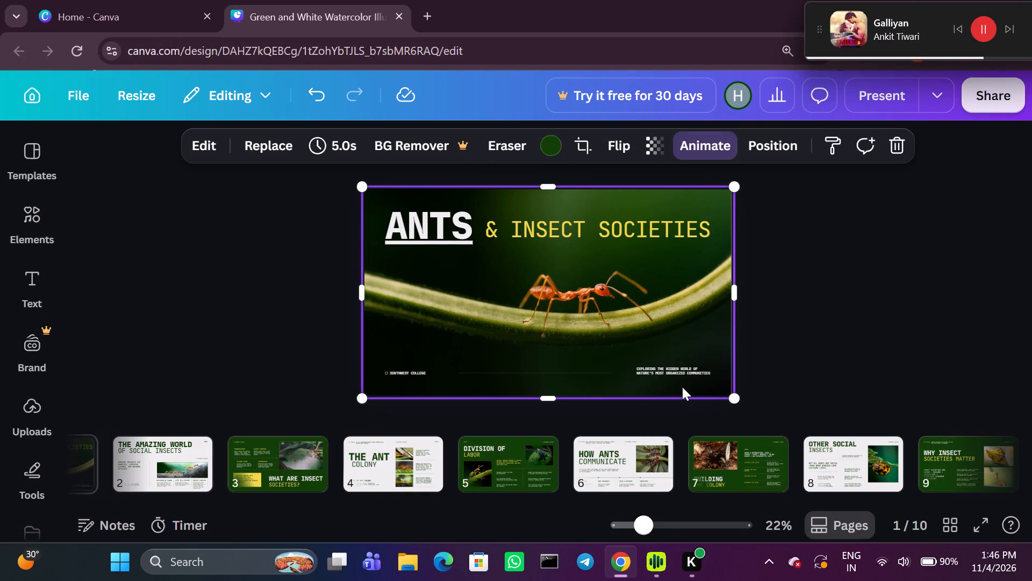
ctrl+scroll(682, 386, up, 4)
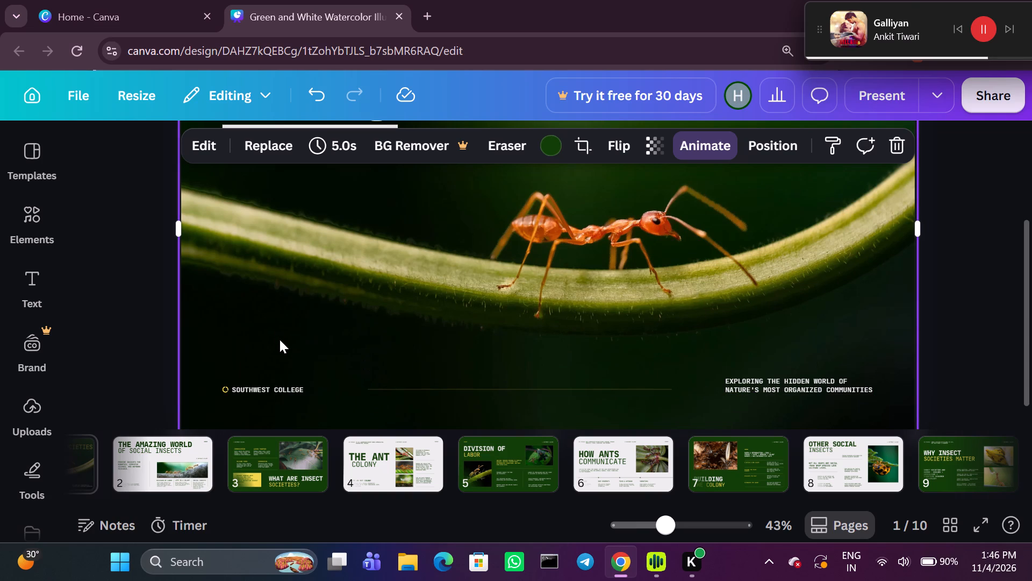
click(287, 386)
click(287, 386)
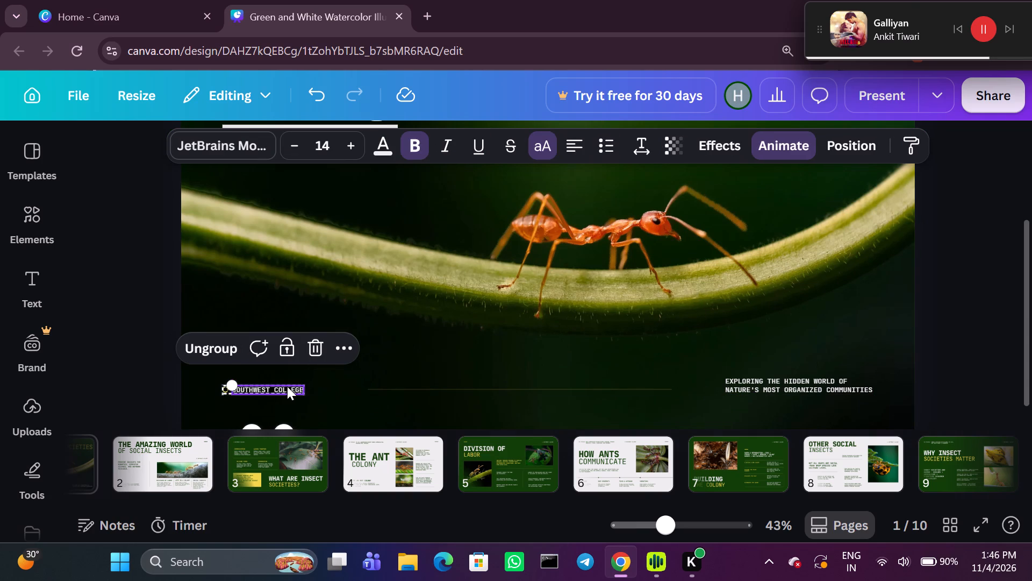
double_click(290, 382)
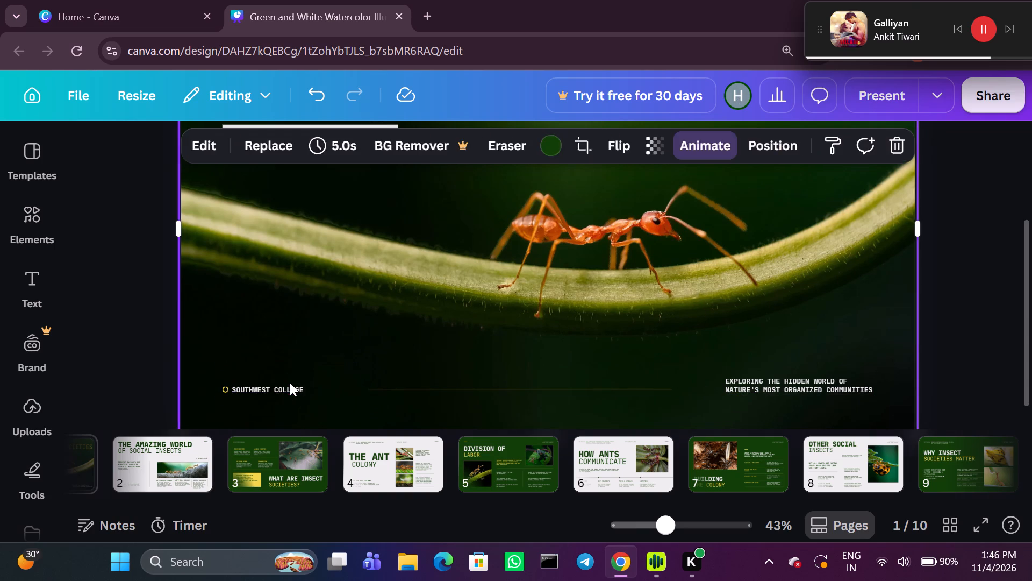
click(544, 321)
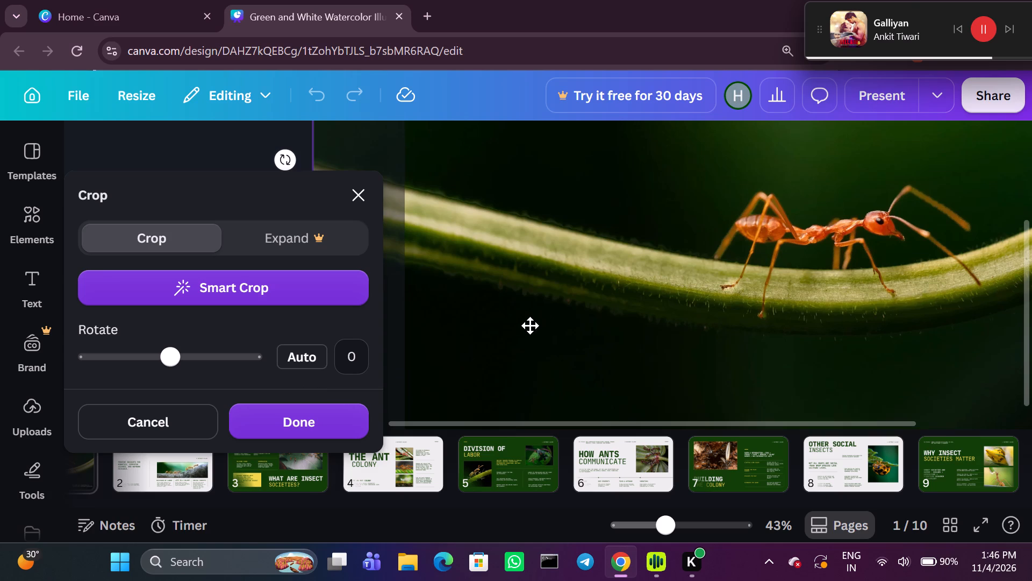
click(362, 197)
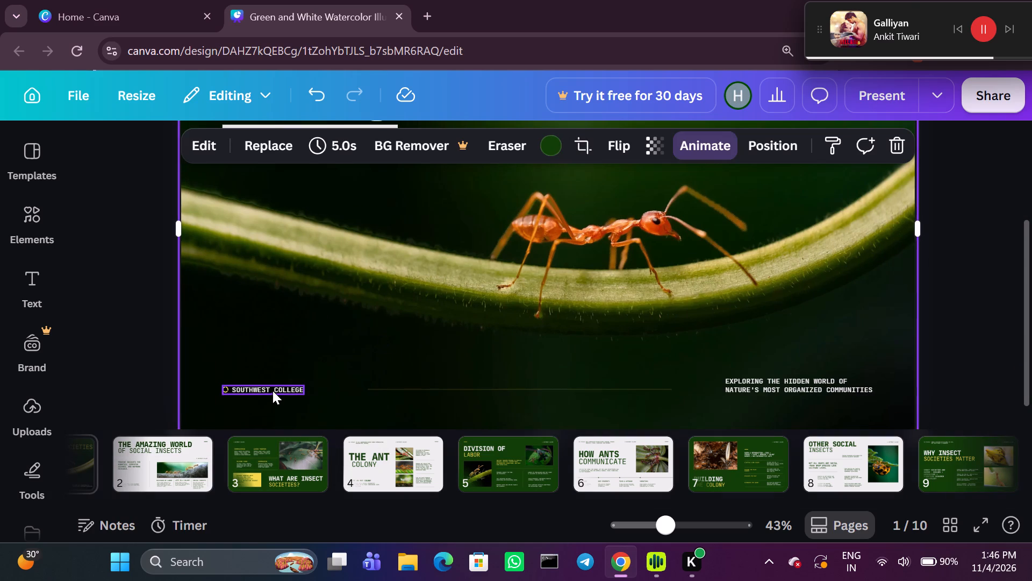
Replace the "Southwest College" label on page 1 with "Harsh Report".
double_click(273, 391)
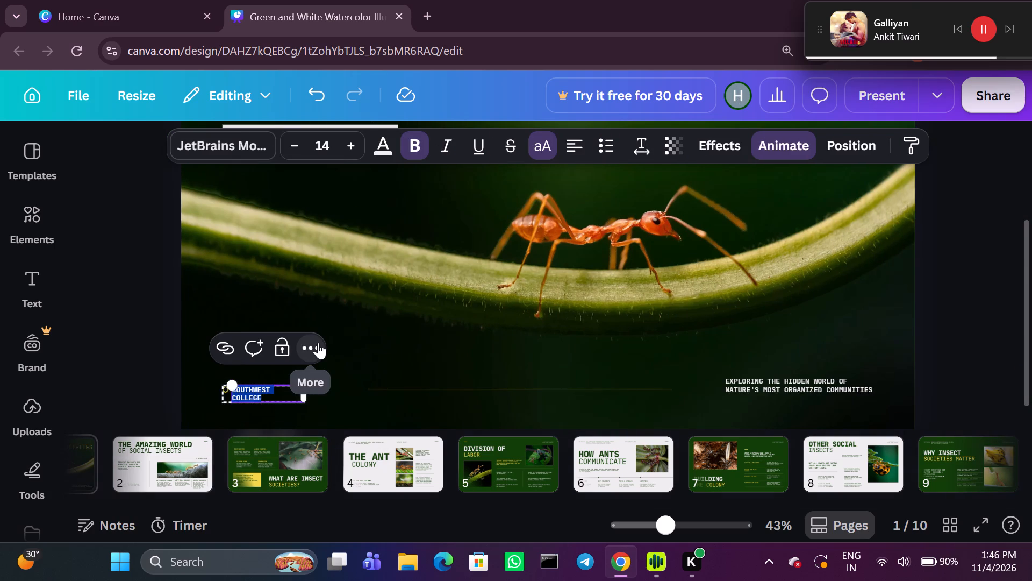
text(ha)
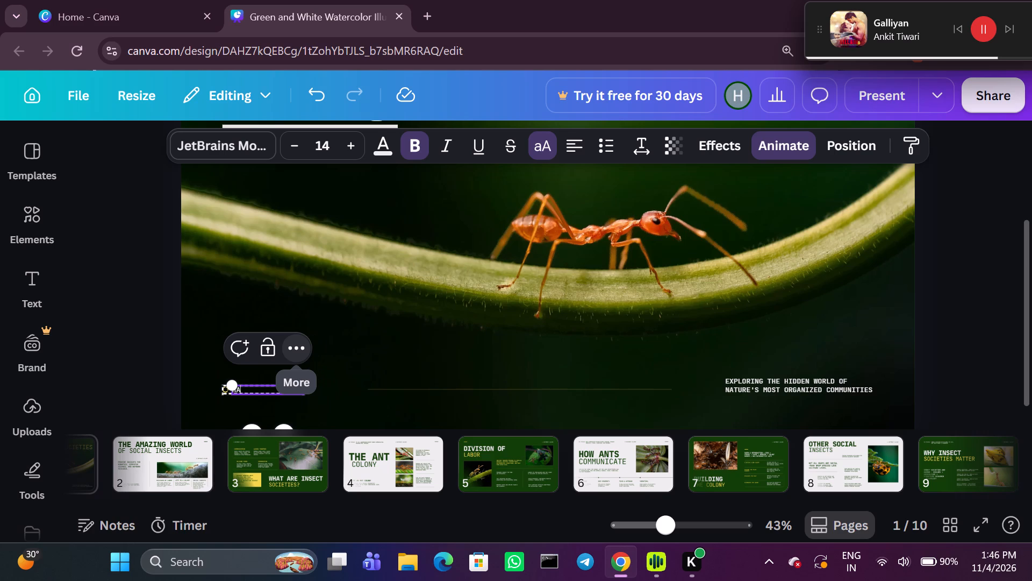
text(rsh)
key(space)
text(RE)
key(p)
text(ort)
click(349, 277)
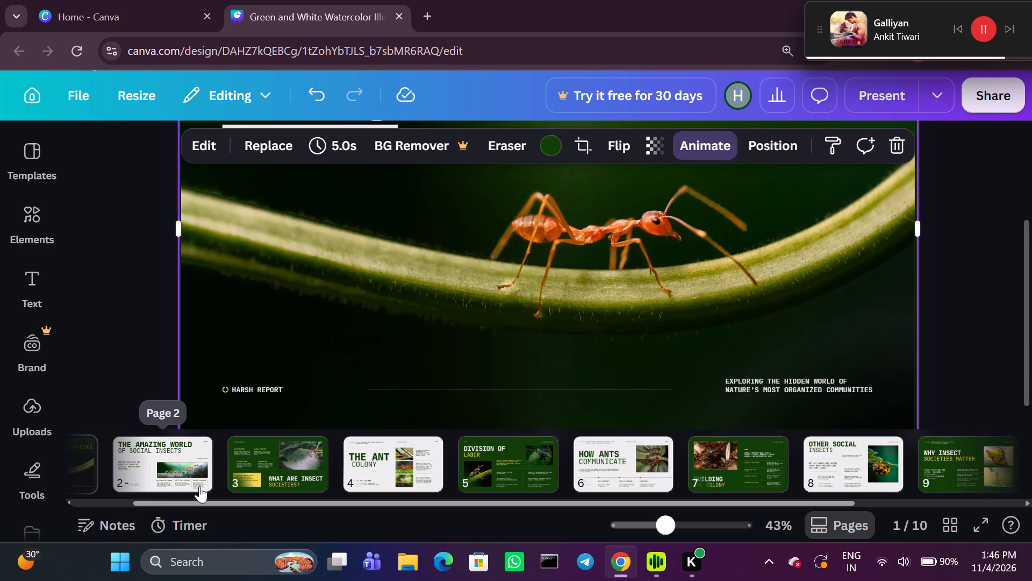
Examine page 3's college label, its four text blocks and the ant photo up close.
ctrl+scroll(368, 321, down, 3)
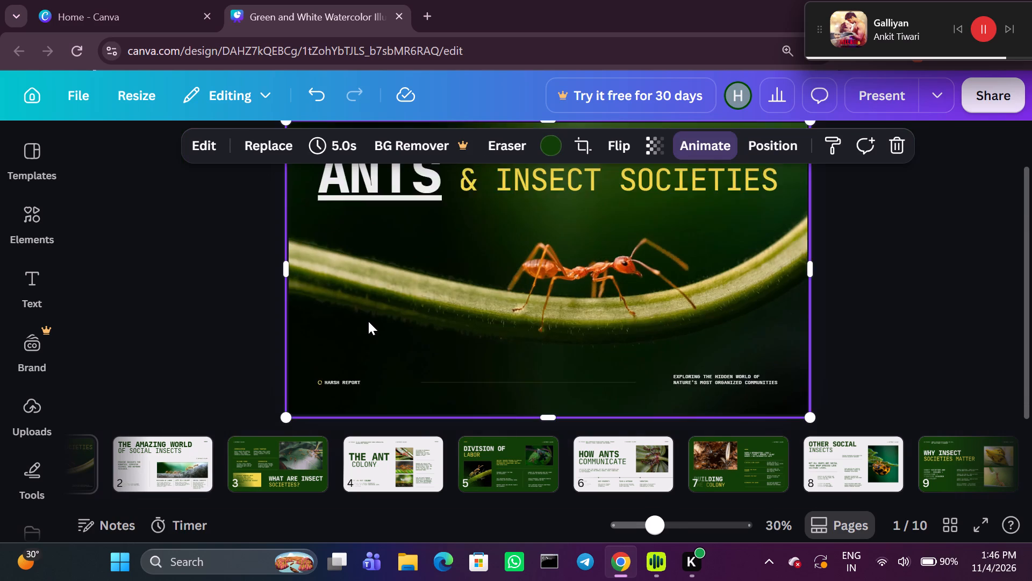
click(148, 465)
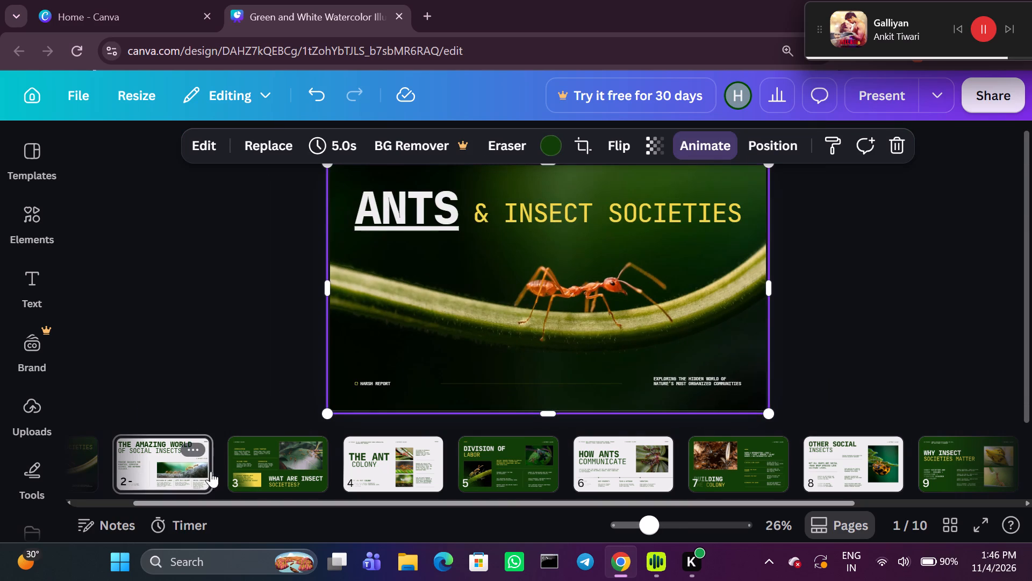
click(292, 472)
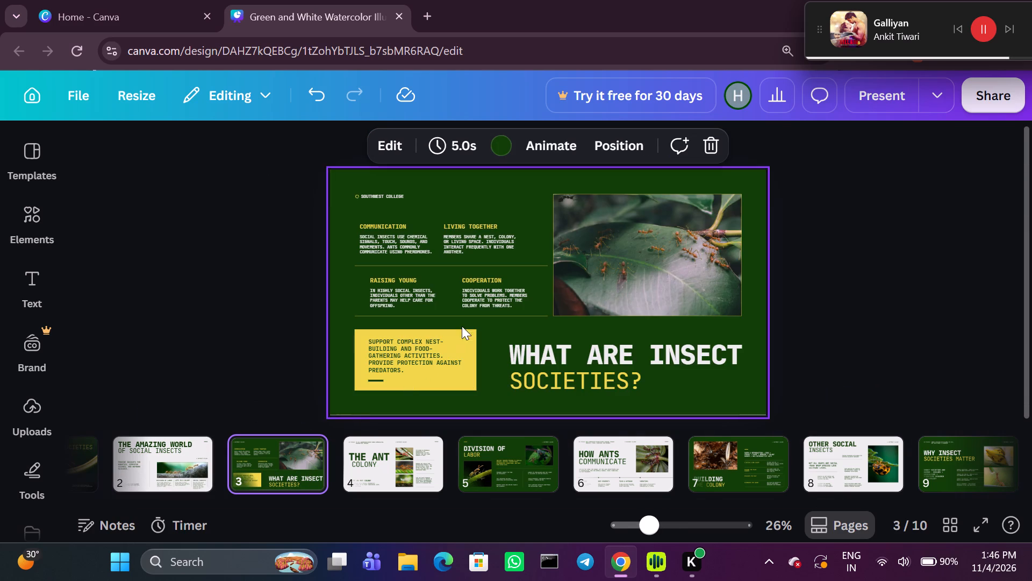
ctrl+scroll(443, 297, up, 3)
ctrl+scroll(275, 232, up, 2)
ctrl+scroll(275, 232, down, 1)
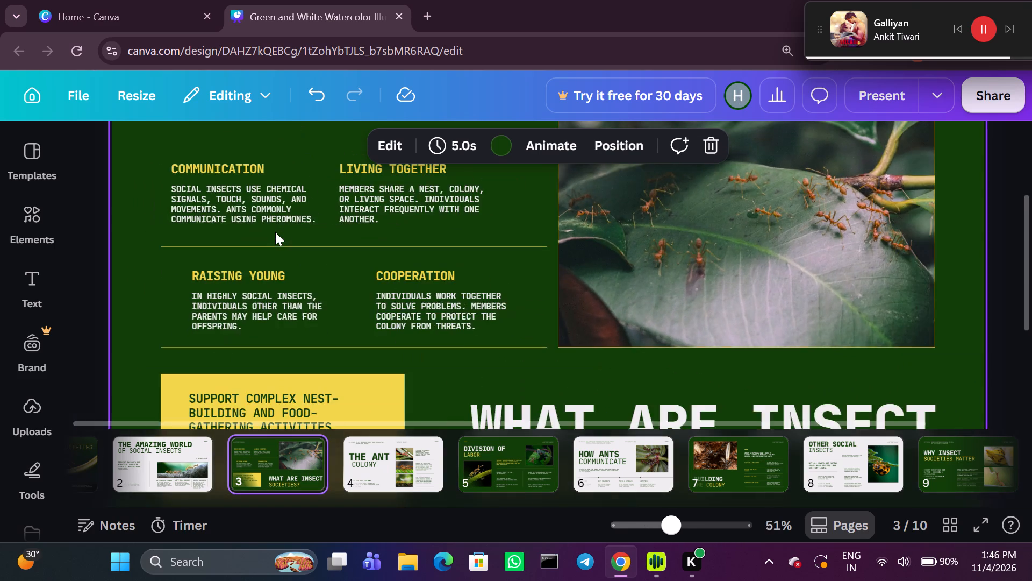
ctrl+scroll(295, 242, down, 2)
ctrl+scroll(307, 250, up, 2)
ctrl+scroll(307, 250, down, 2)
ctrl+scroll(286, 203, up, 1)
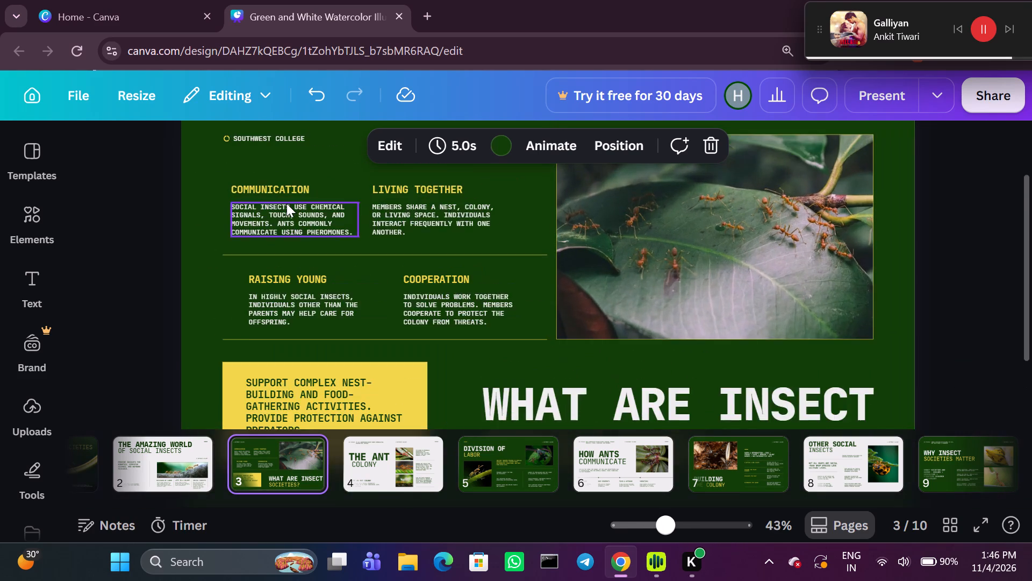
ctrl+scroll(286, 203, up, 1)
ctrl+scroll(286, 203, down, 2)
ctrl+scroll(286, 203, up, 3)
ctrl+scroll(286, 201, down, 2)
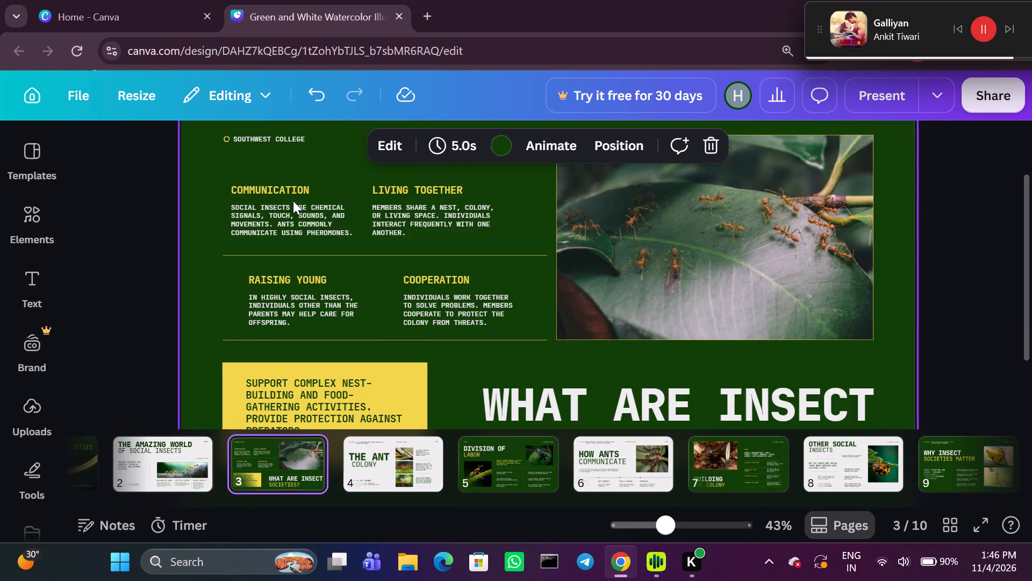
double_click(279, 141)
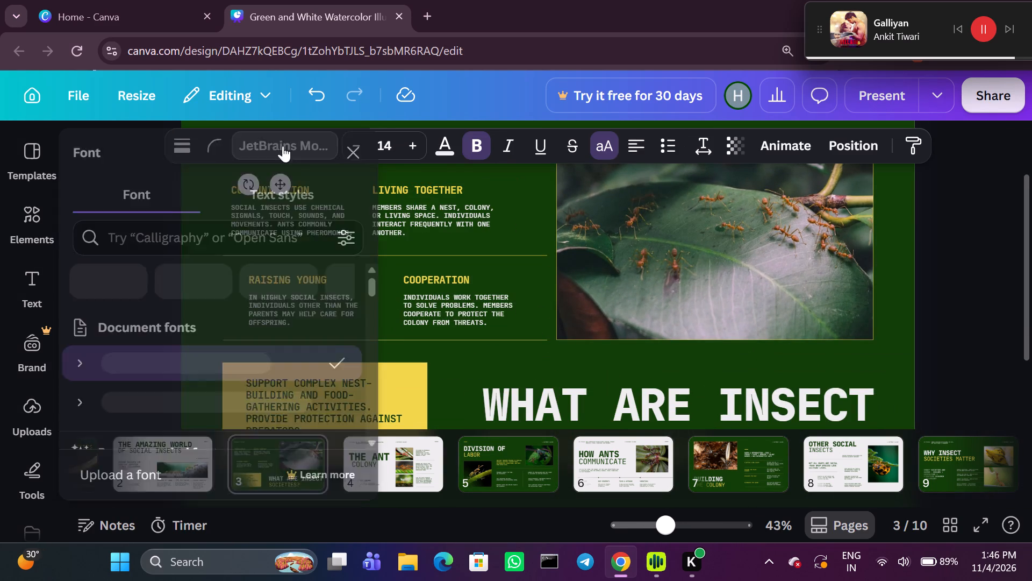
click(472, 242)
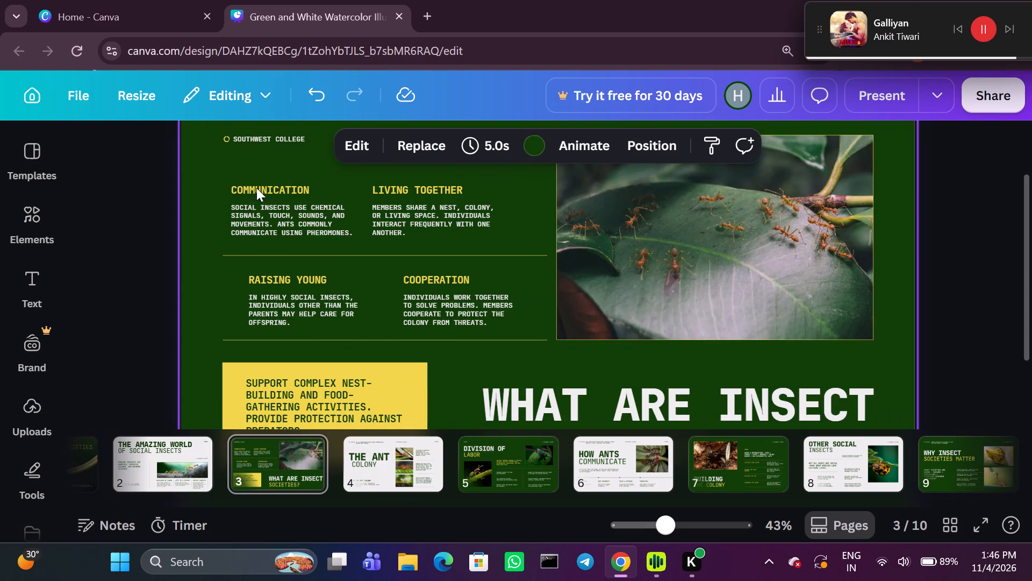
ctrl+scroll(255, 187, down, 1)
ctrl+scroll(253, 183, up, 1)
ctrl+scroll(253, 181, down, 1)
click(288, 145)
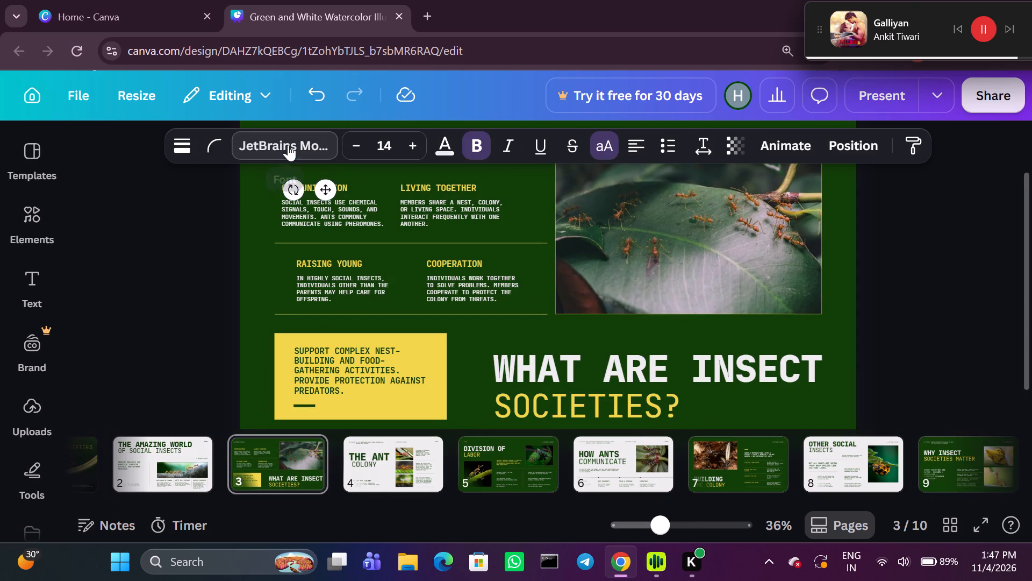
ctrl+scroll(227, 256, up, 1)
ctrl+scroll(227, 256, down, 5)
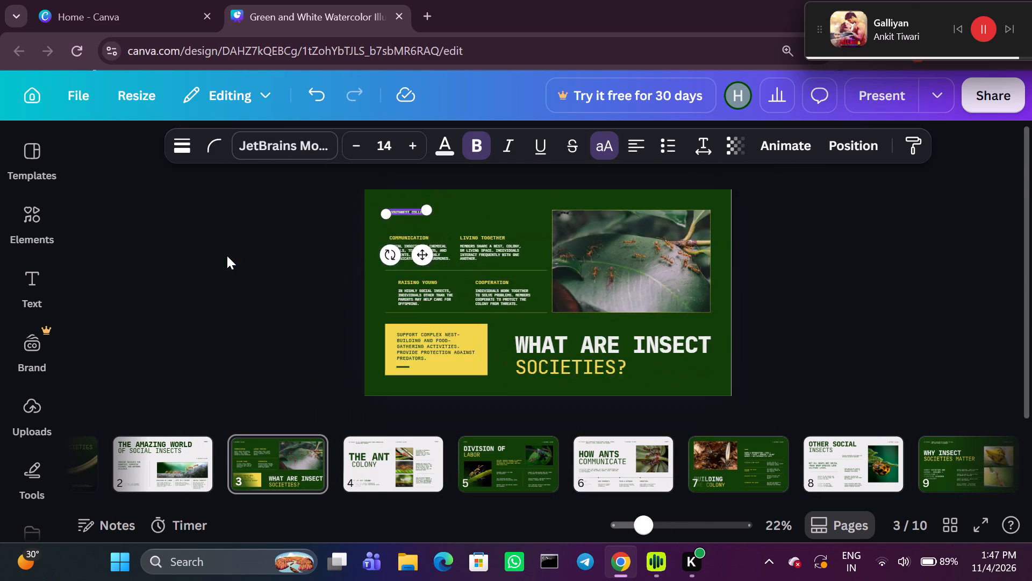
ctrl+scroll(311, 201, up, 5)
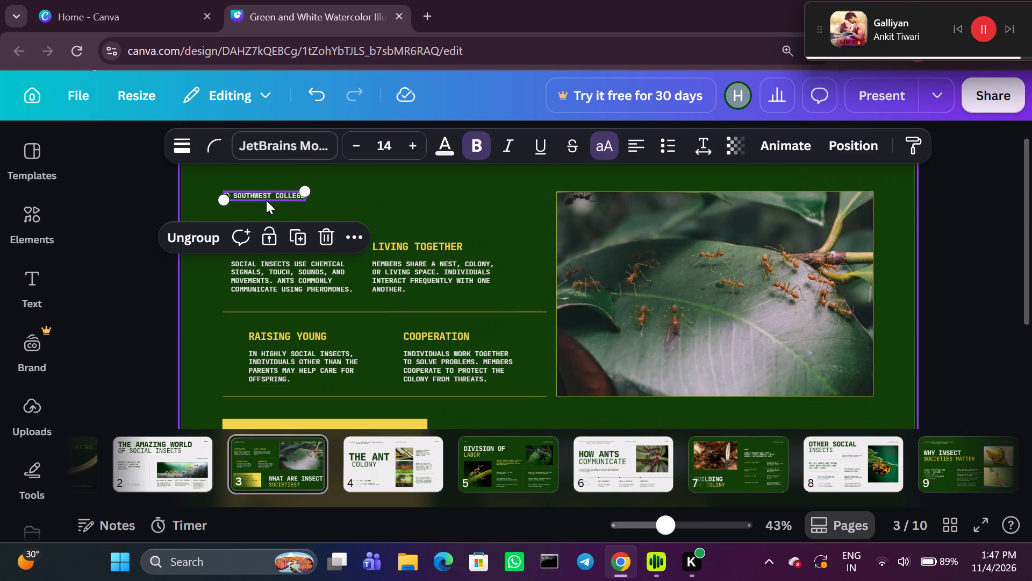
click(274, 193)
click(274, 193)
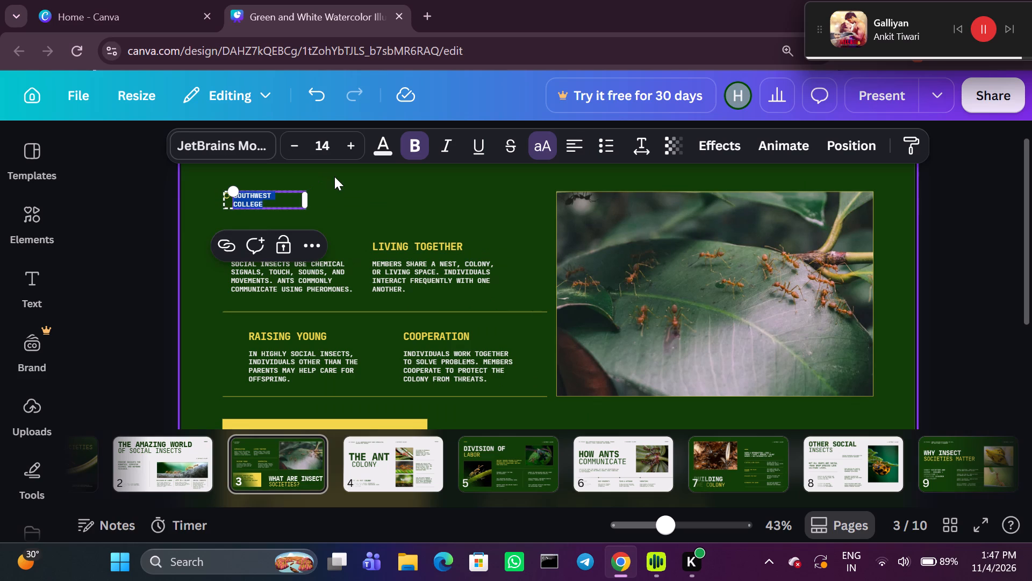
text(HArsh)
key(space)
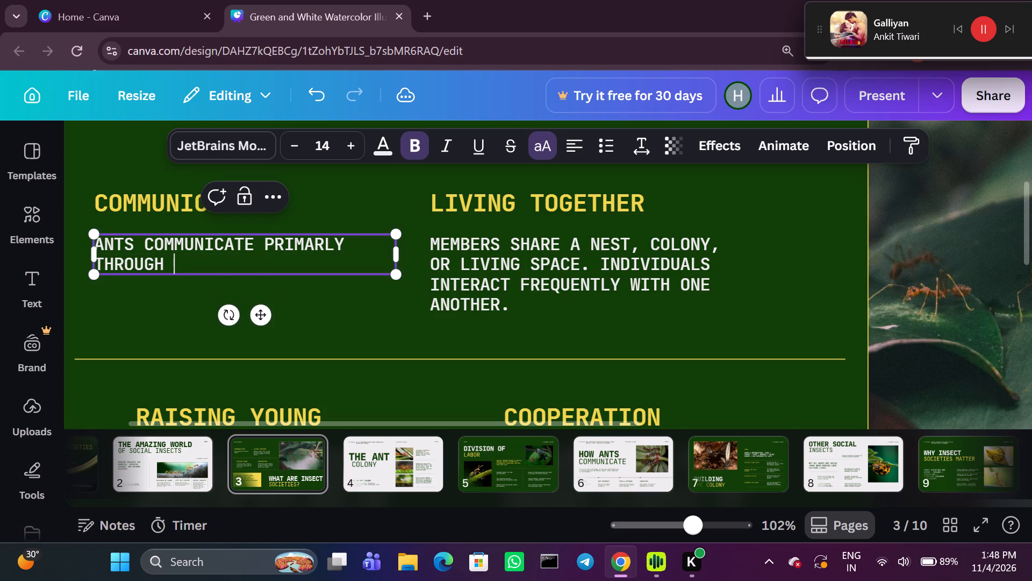
text(a)
key(space)
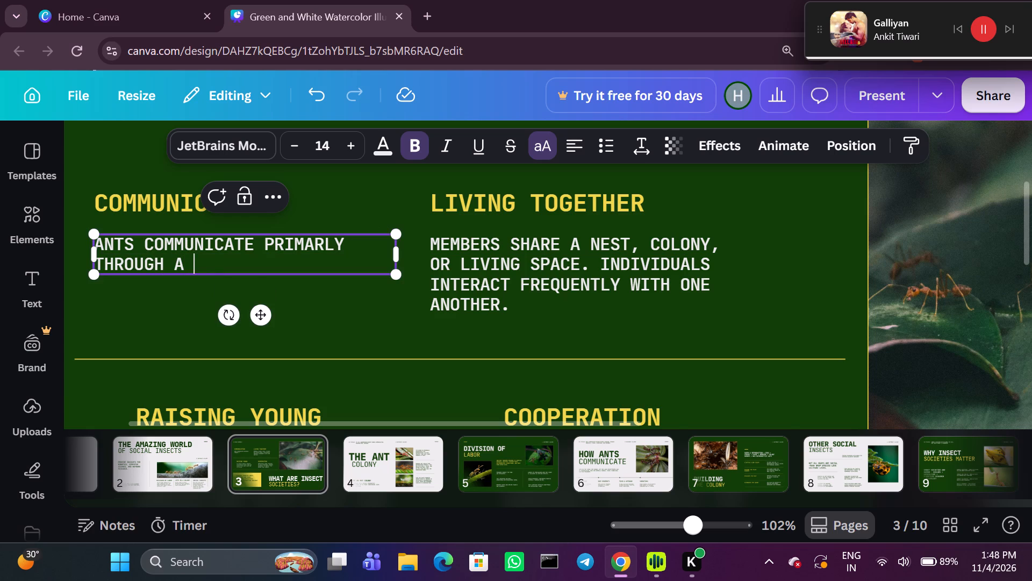
text(co)
key(m)
text(bination)
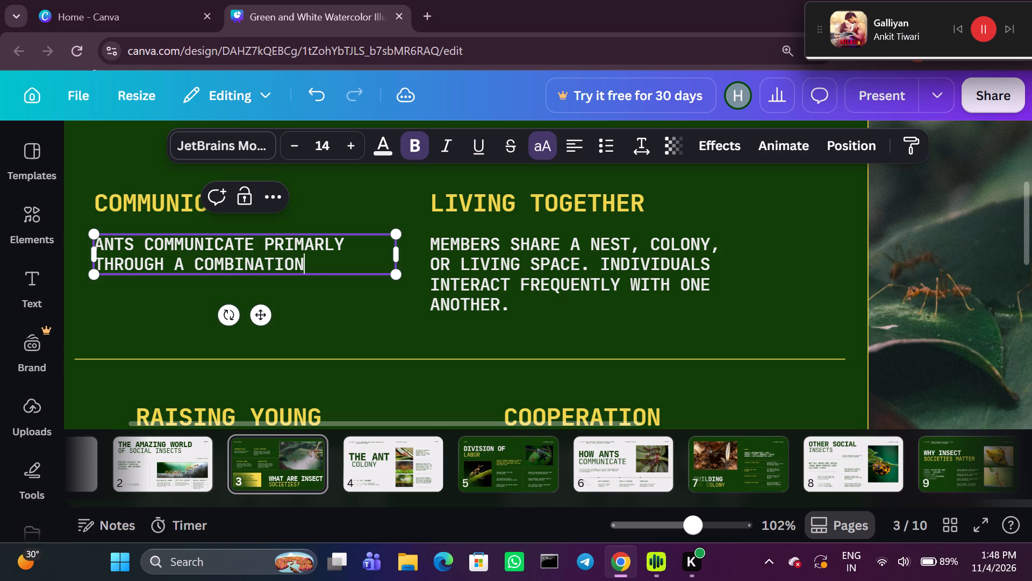
key(space)
text(of)
key(space)
Continue the Communication body text on page 3 with "chemical,tactile,acoustic".
text(che)
text(mical)
key(space)
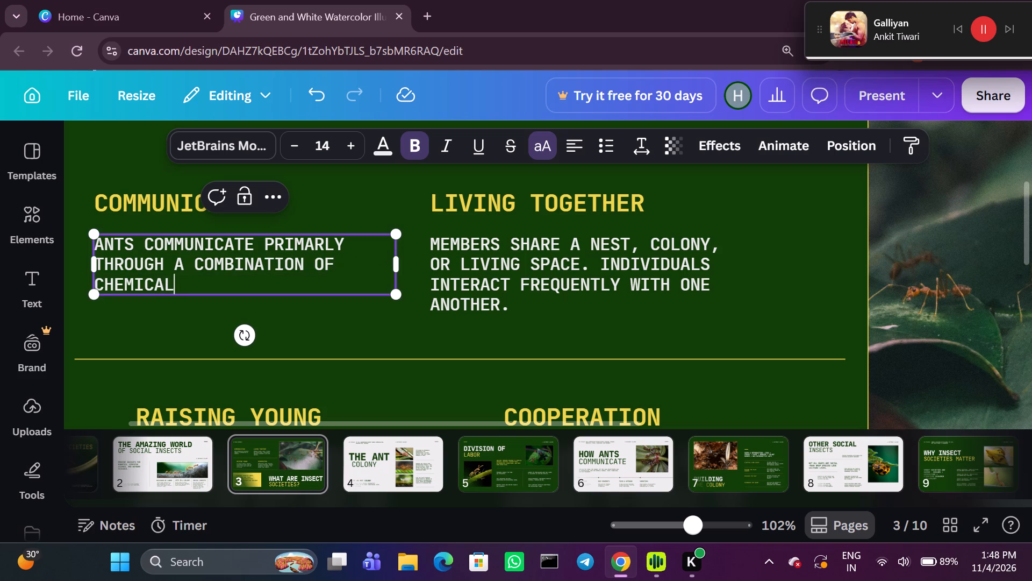
key(BackSpace)
key(BackSpace)
key(l)
key(comma)
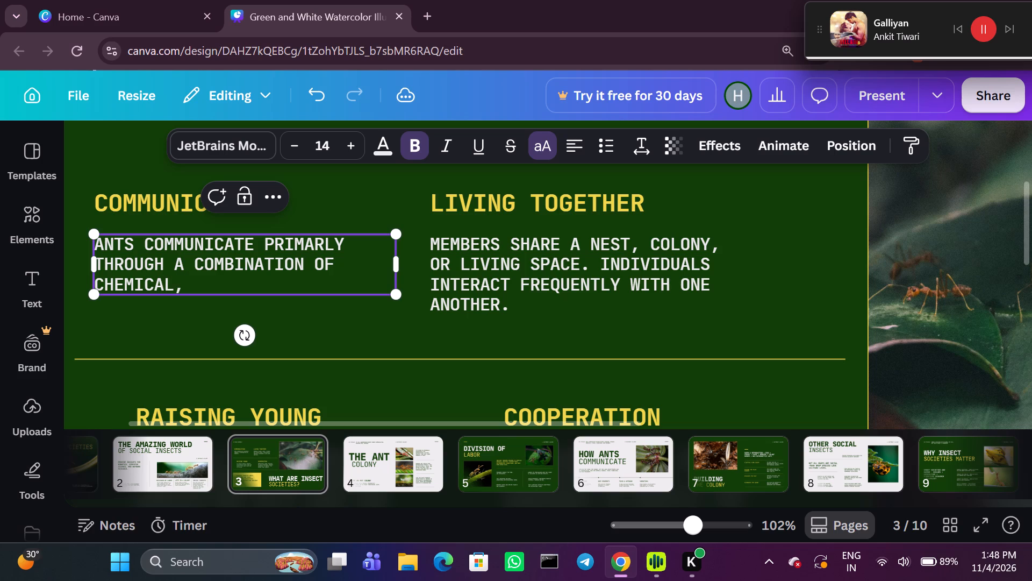
text(ts)
key(BackSpace)
text(acti)
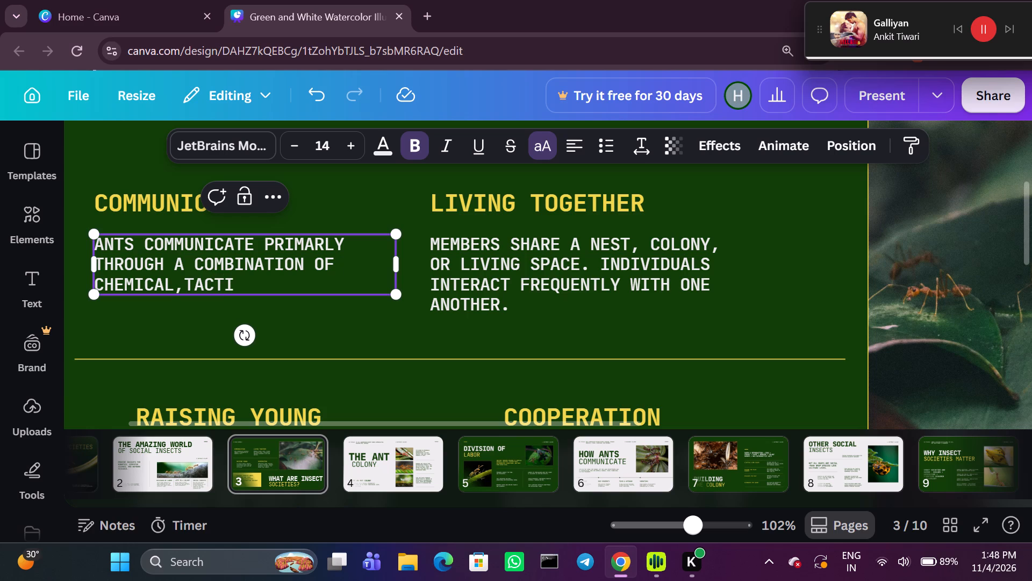
text(le)
key(comma)
text(acoustic)
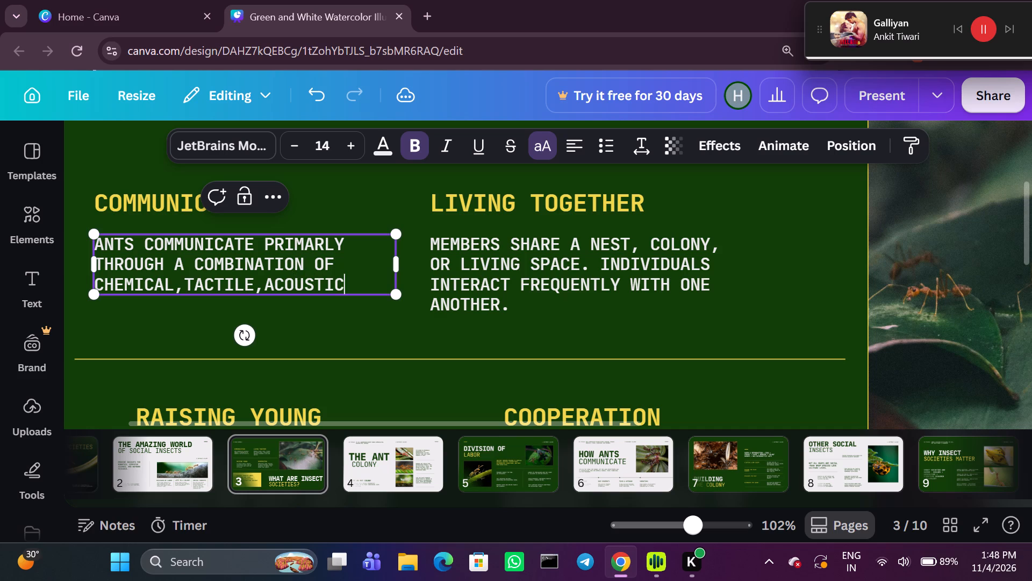
Add "and visual signals" to the end of the Communication body text.
key(space)
text(and)
key(space)
text(visua)
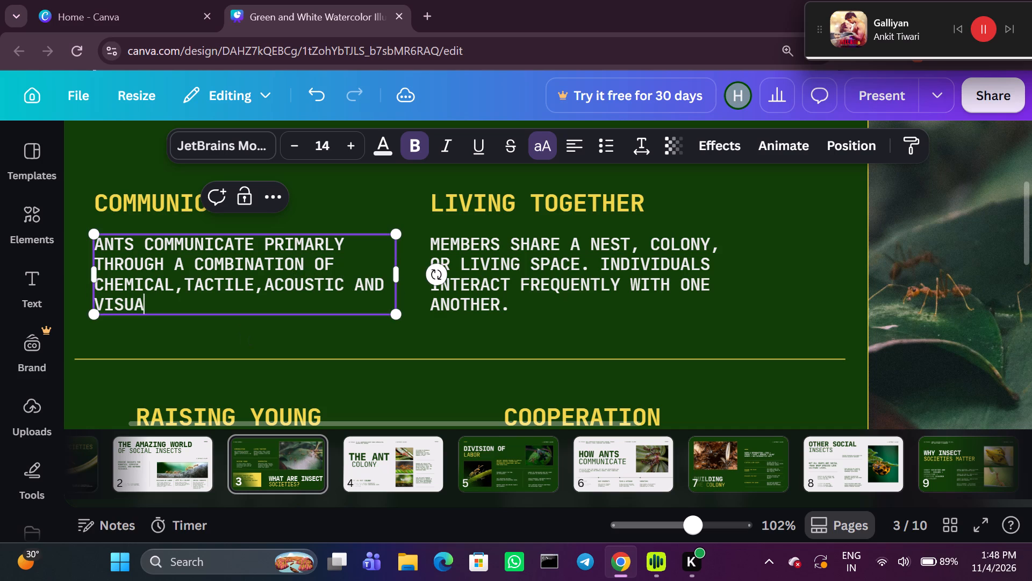
text(l)
key(space)
text(sin)
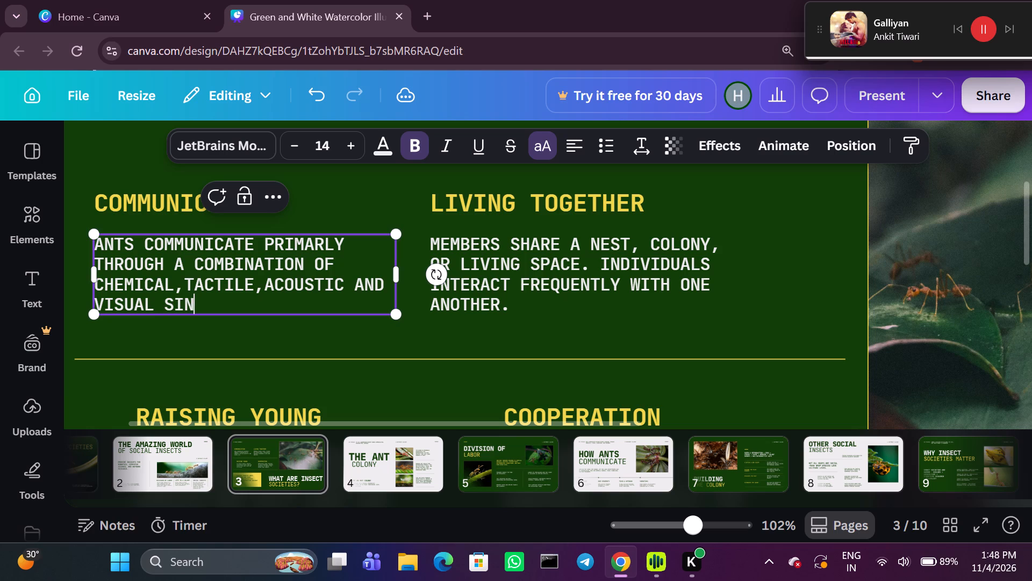
key(BackSpace)
key(g)
text(nals)
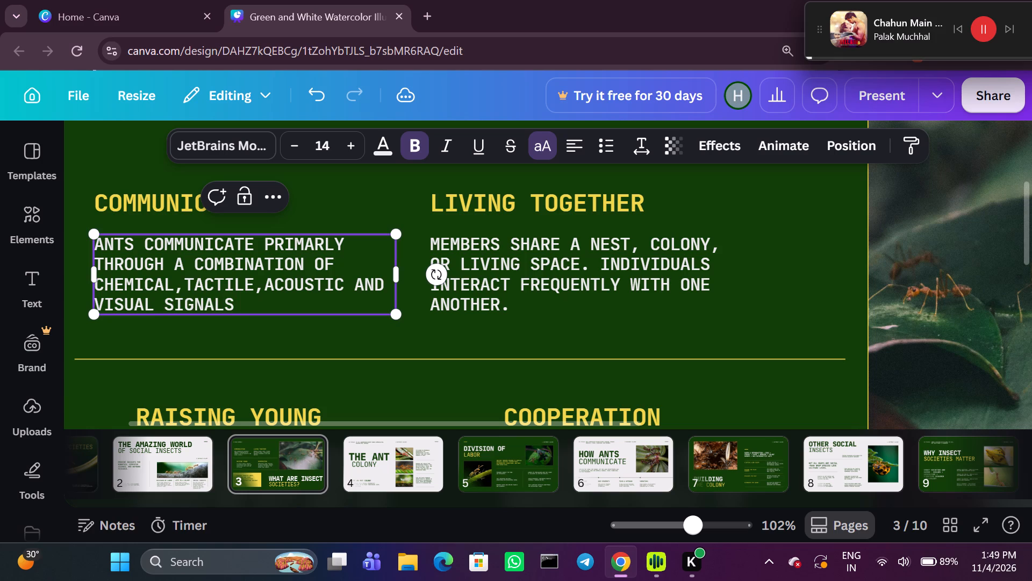
Extend the Communication body text with "to coordinate complex colony behaviors".
key(space)
text(to coo)
text(rdinate)
key(space)
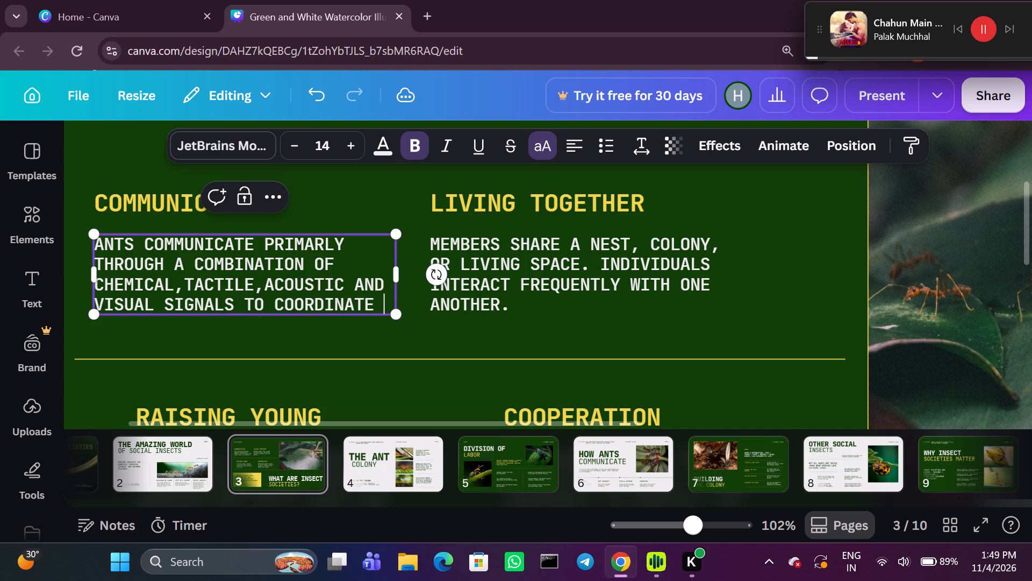
text(complex)
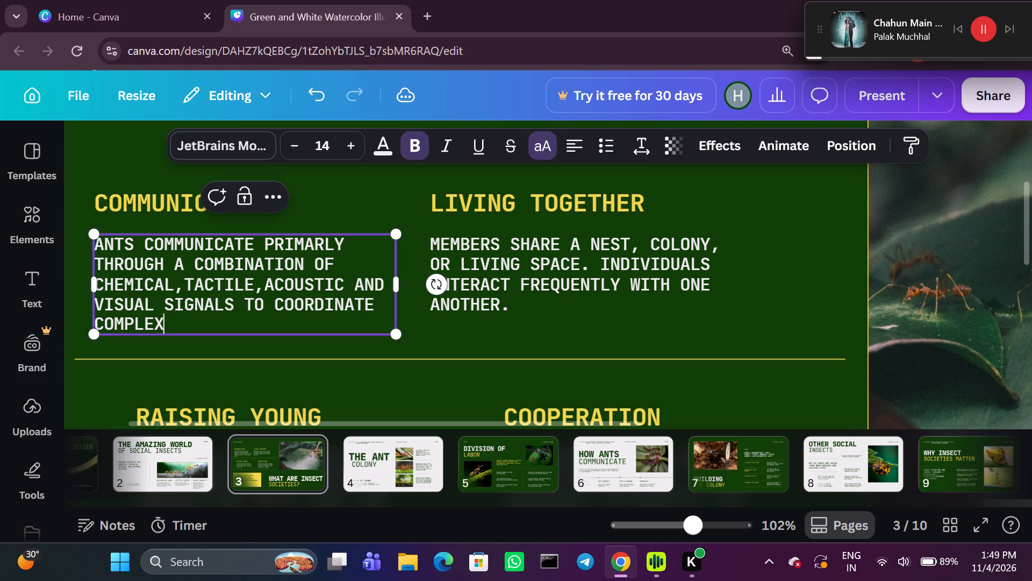
key(space)
text(colo)
text(ny)
key(space)
text(be)
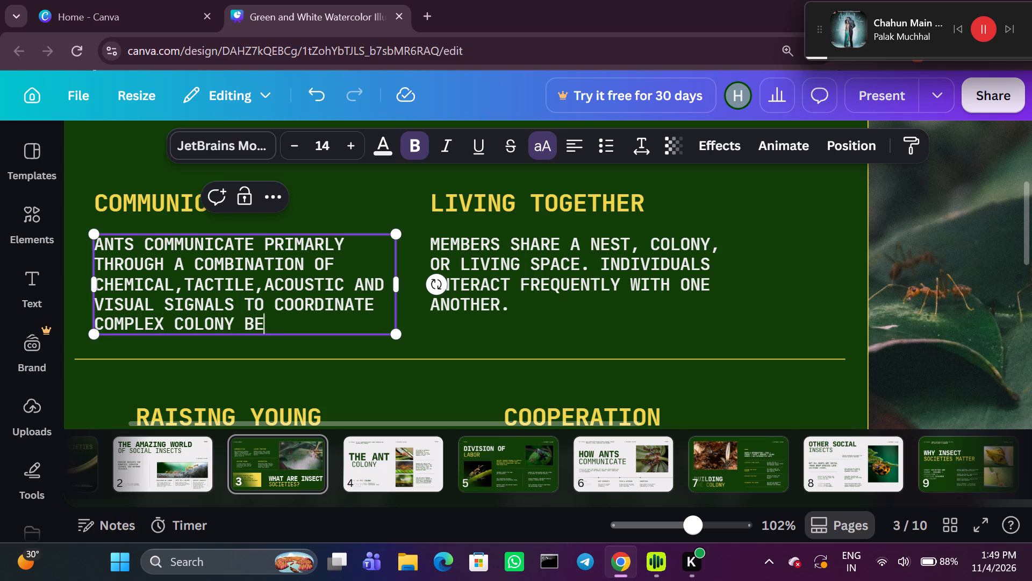
text(ha)
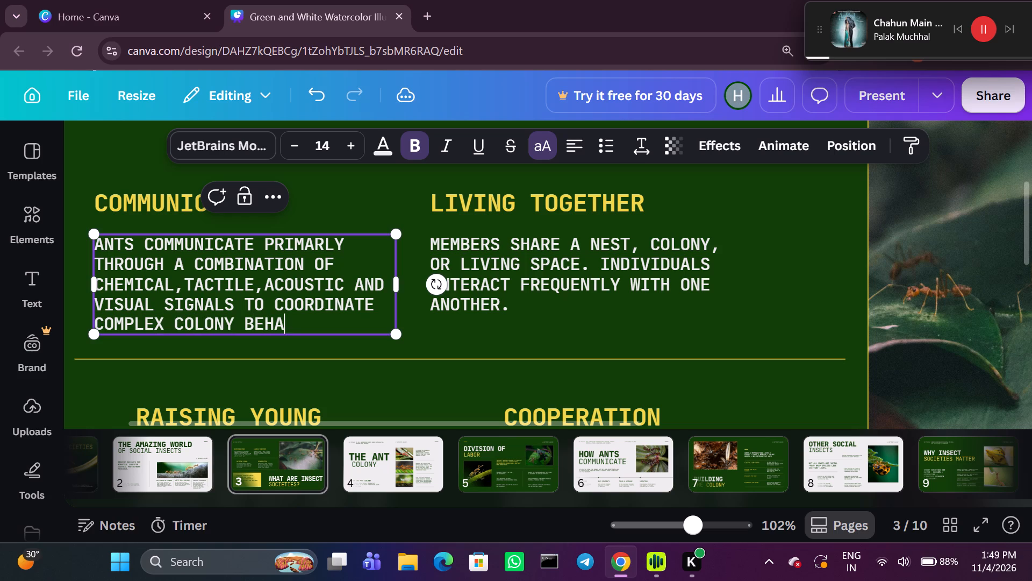
key(v)
key(i)
text(ord)
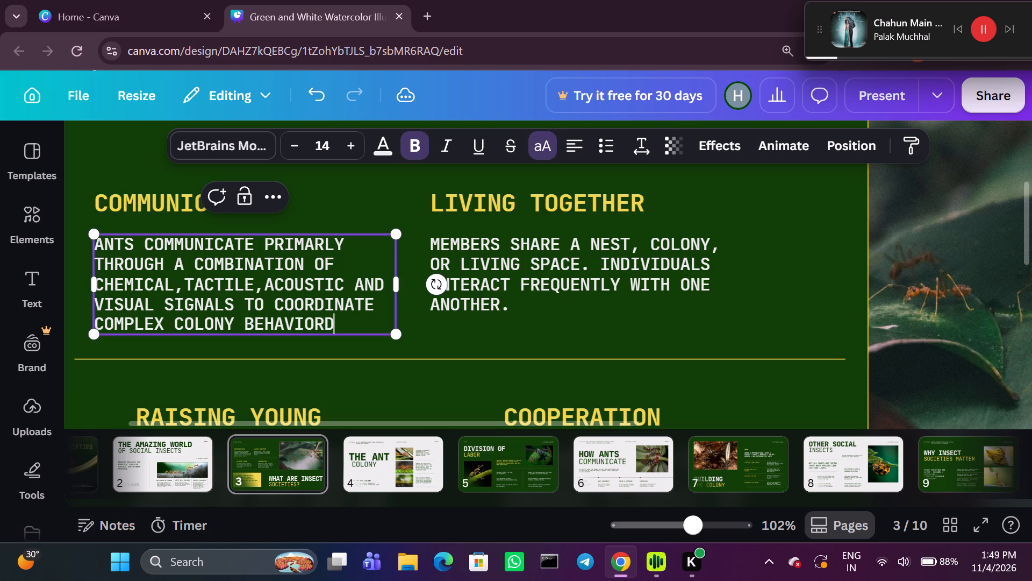
key(BackSpace)
key(s)
Append "like foraging," to the Communication body text.
key(space)
text(like)
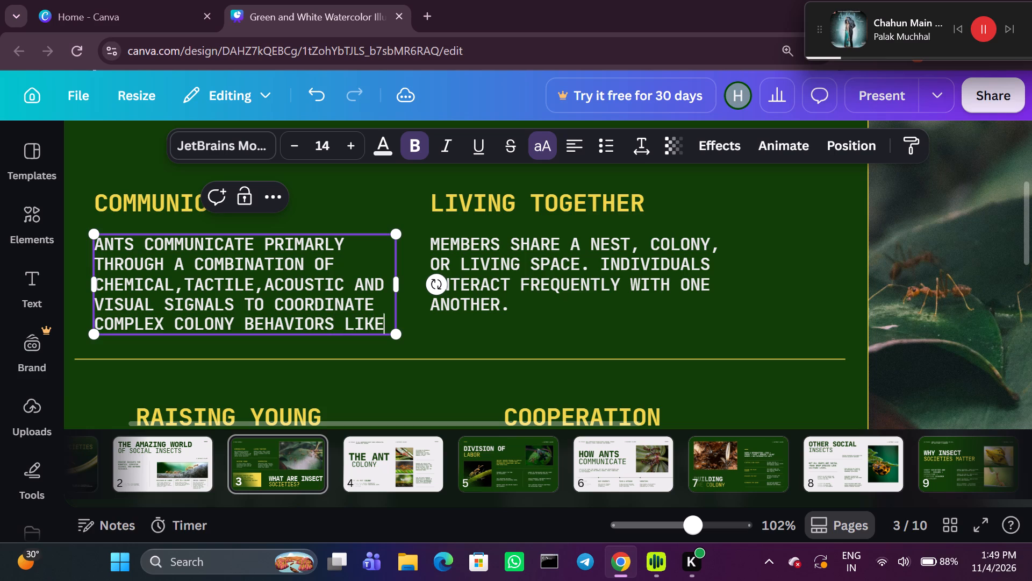
key(space)
text(fp)
key(BackSpace)
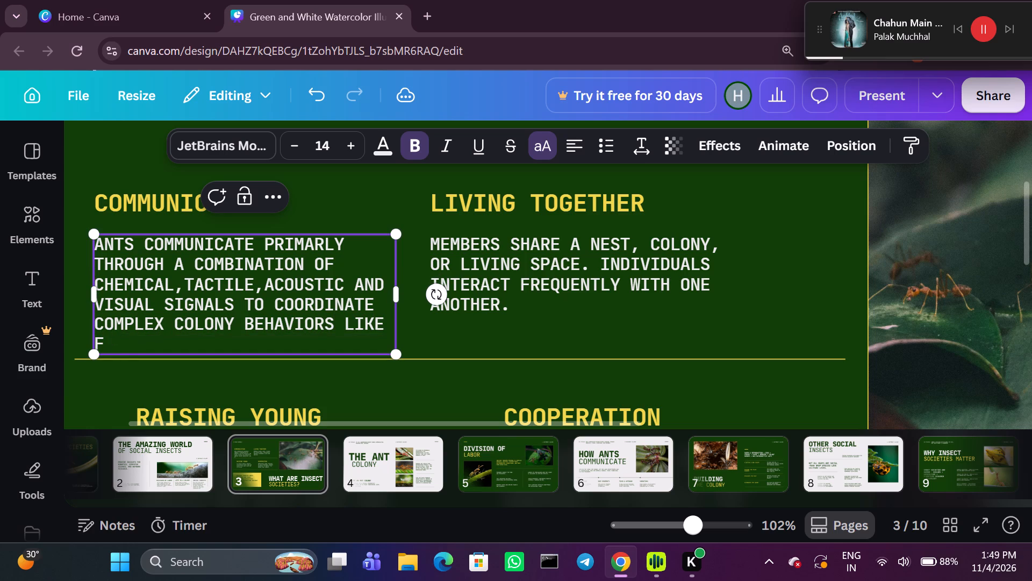
text(or)
key(g)
key(BackSpace)
key(a)
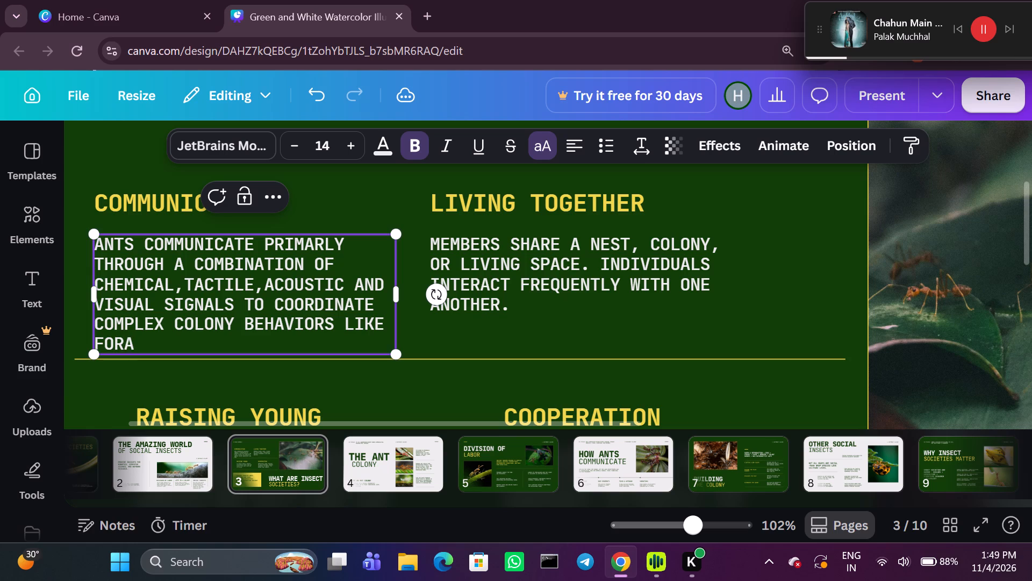
key(g)
text(ing)
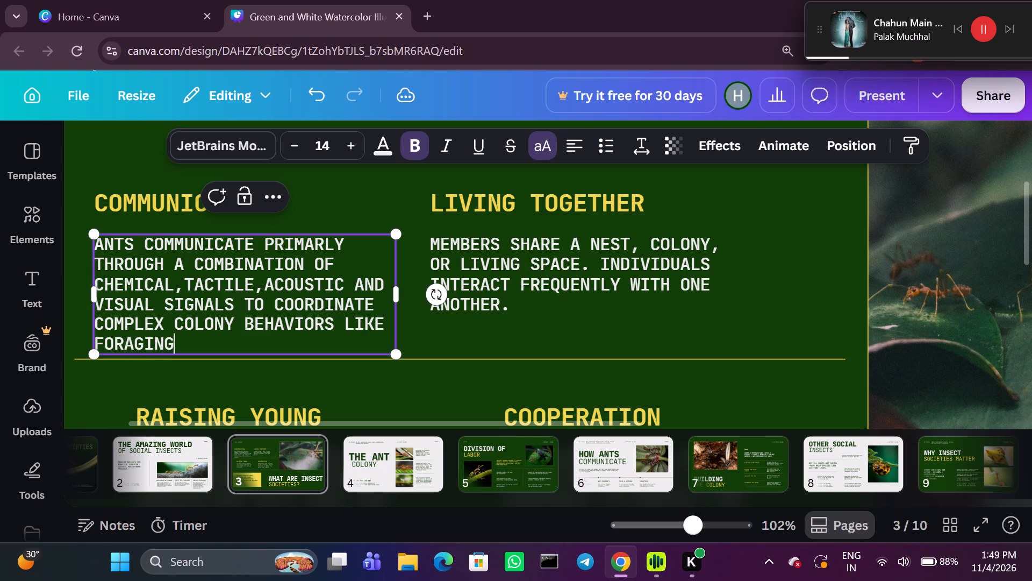
key(comma)
Finish the Communication body text with "defense and nest building.".
text(defa)
key(BackSpace)
key(r)
key(BackSpace)
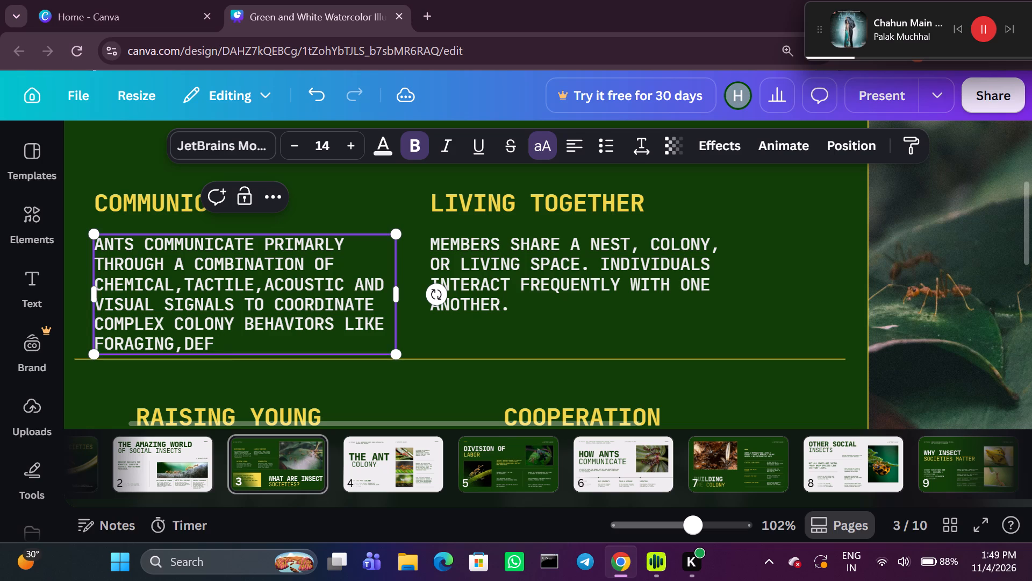
key(e)
text(nse)
key(space)
text(and)
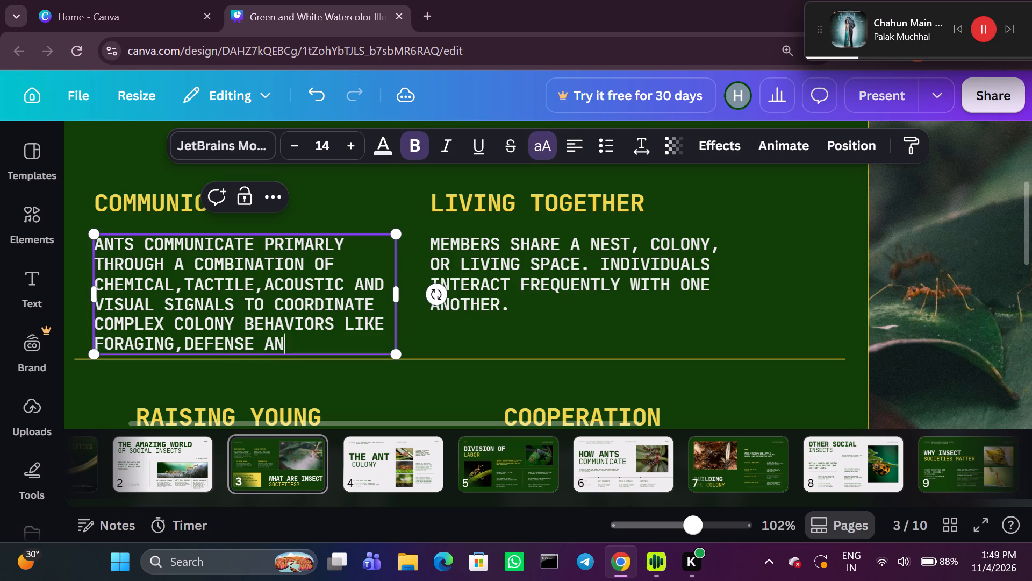
key(space)
text(nest)
key(space)
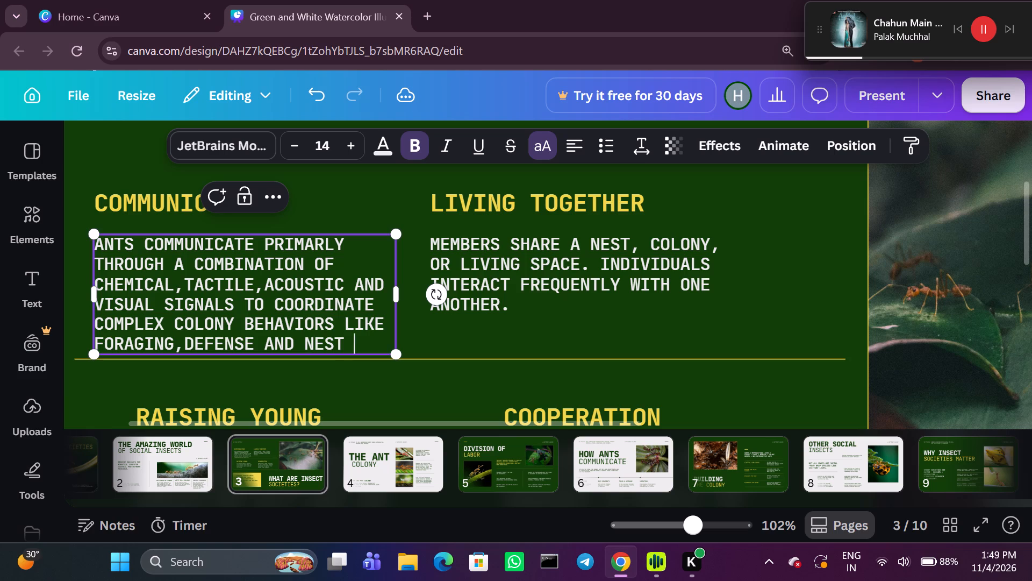
text(bul)
key(BackSpace)
text(ildi)
text(ng)
key(period)
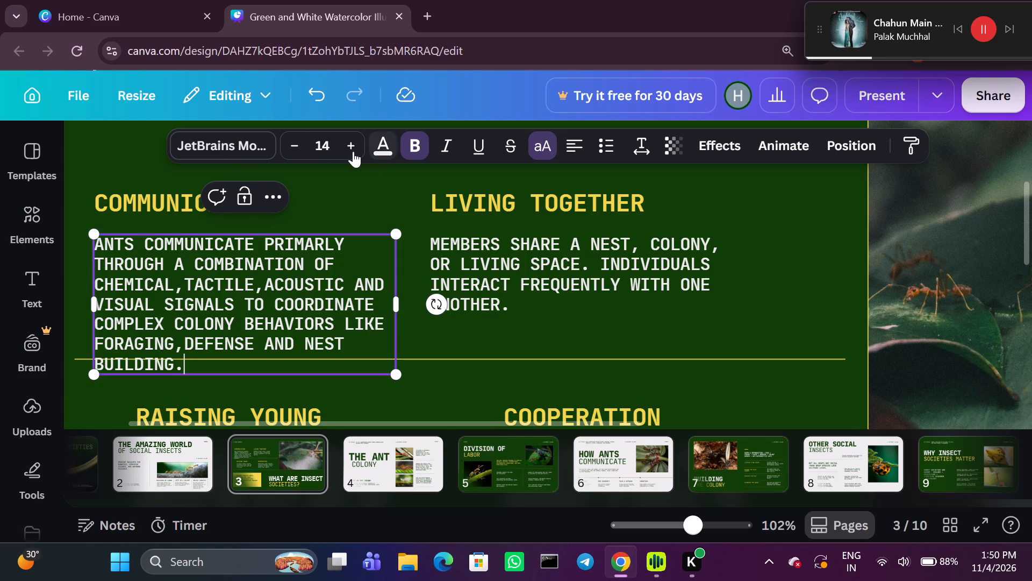
Reduce the Communication body text's font size to 12.
click(292, 142)
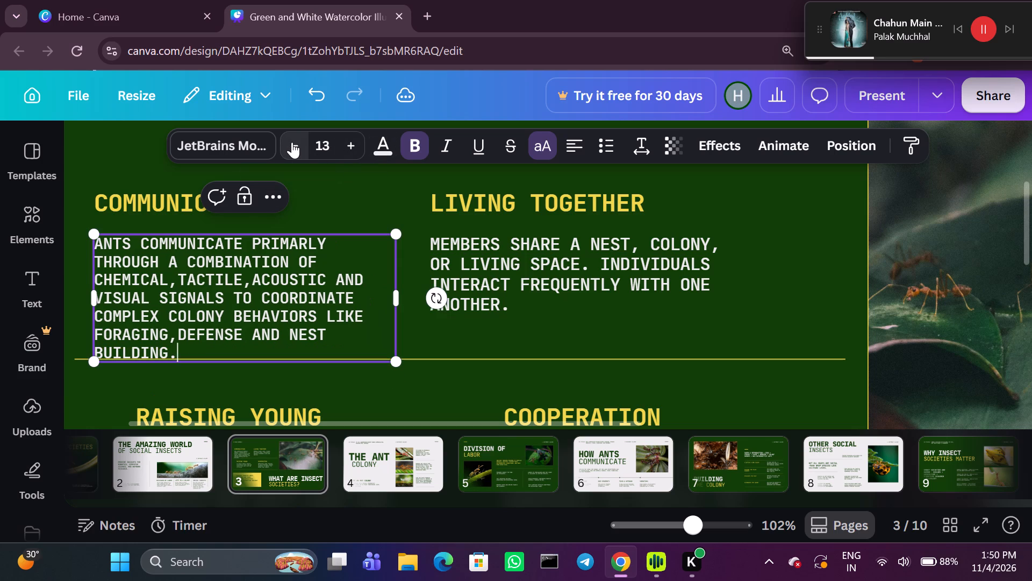
click(292, 142)
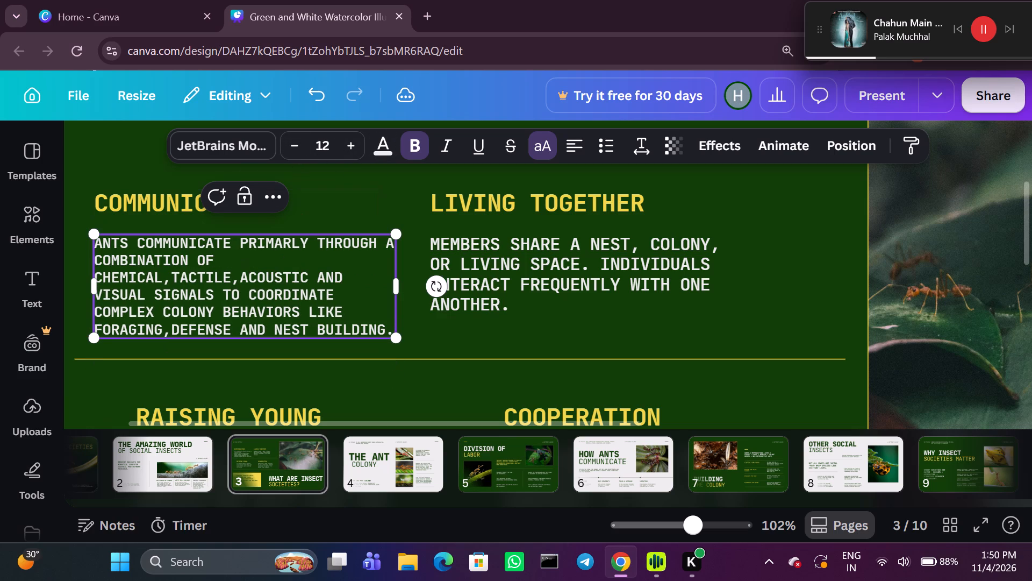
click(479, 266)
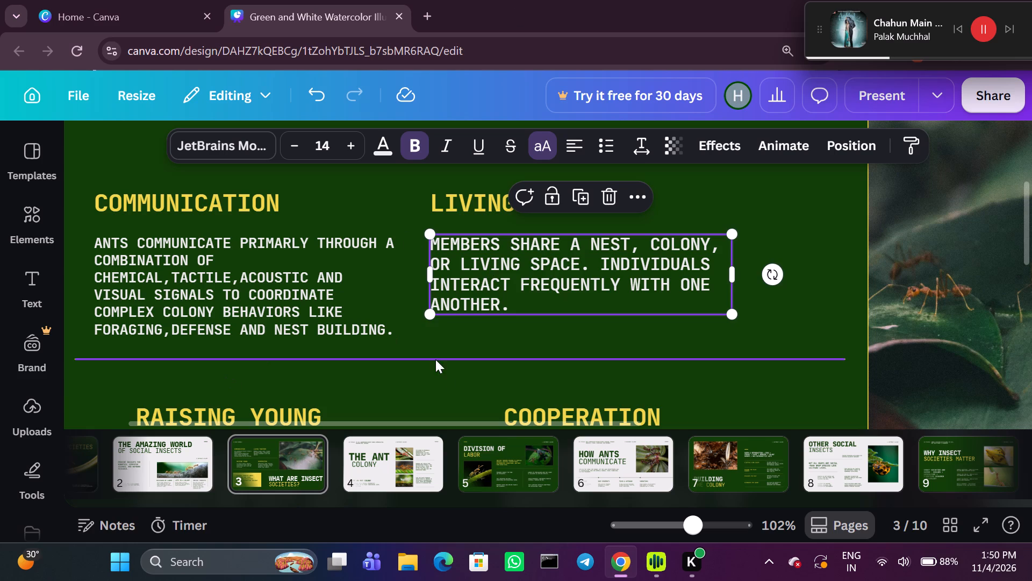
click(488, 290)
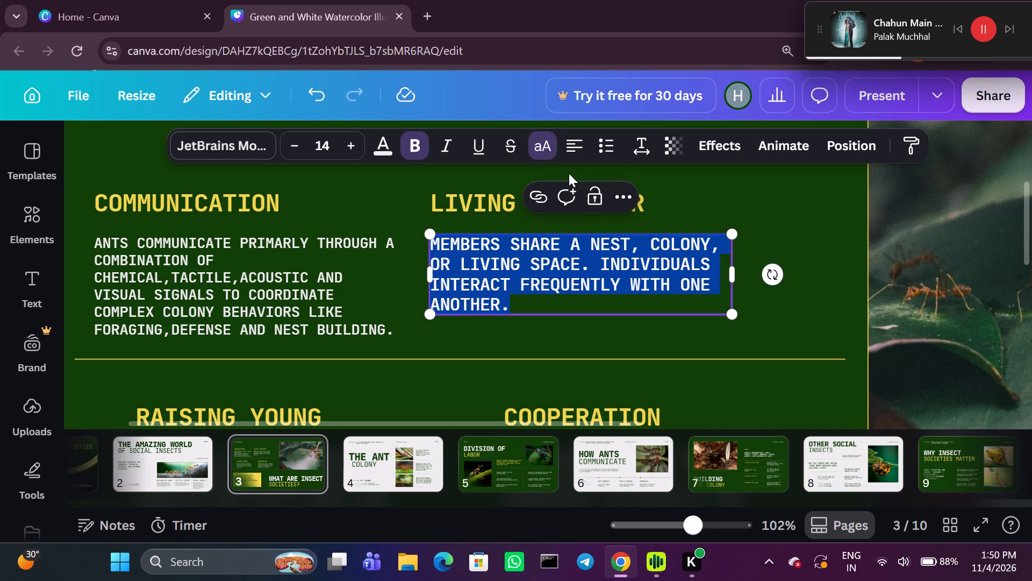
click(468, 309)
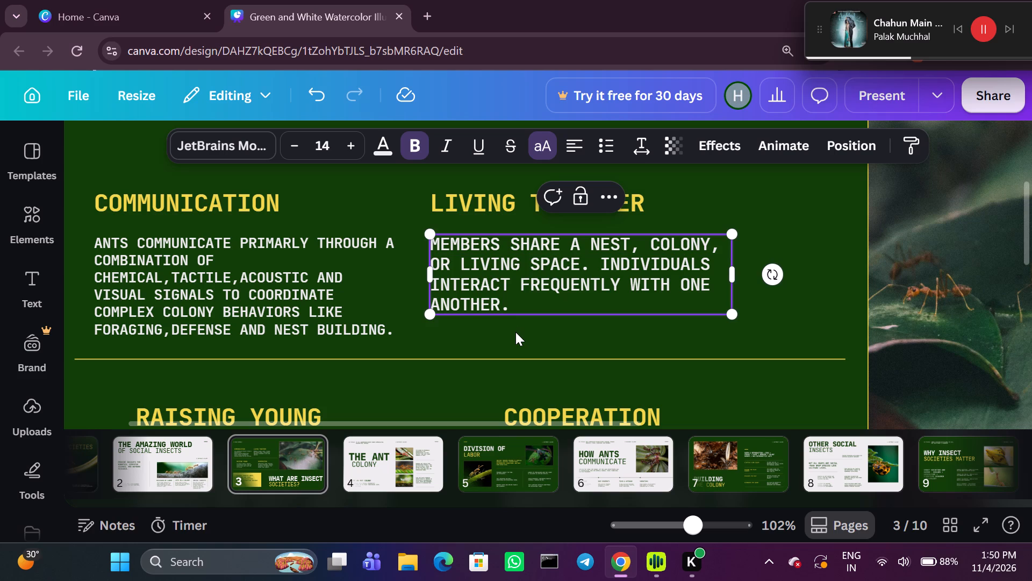
Shift the horizontal divider line below the Communication and Living Together texts slightly up and to the left.
drag(511, 368, 454, 354)
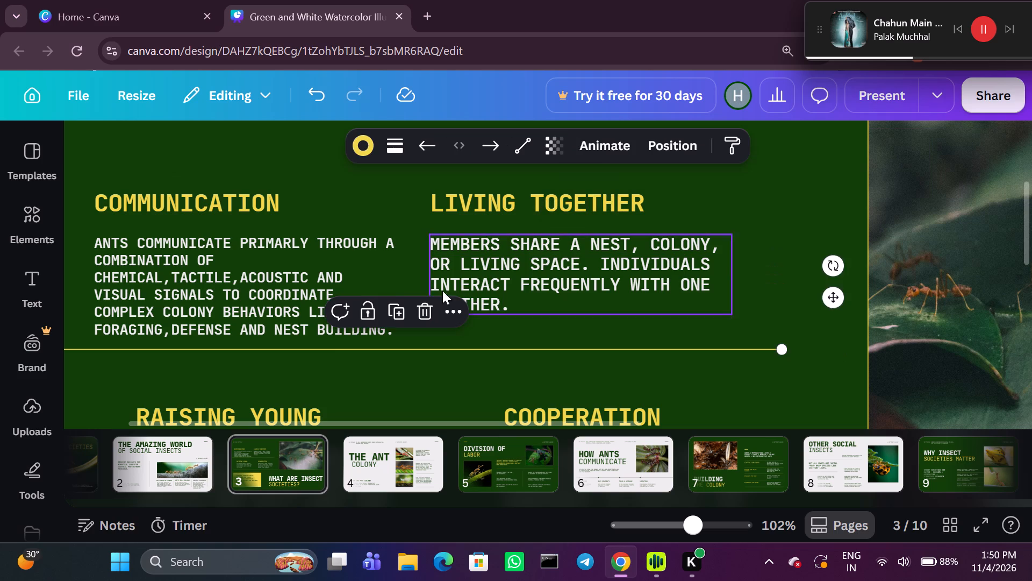
Replace the Living Together body text on page 3 with the opening words "Ants are social insects".
click(320, 259)
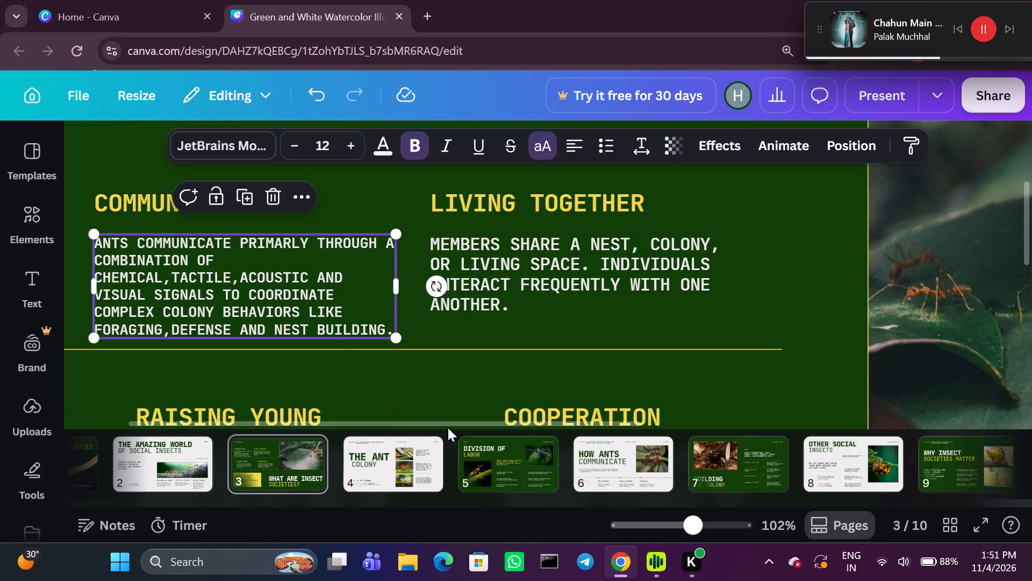
click(484, 282)
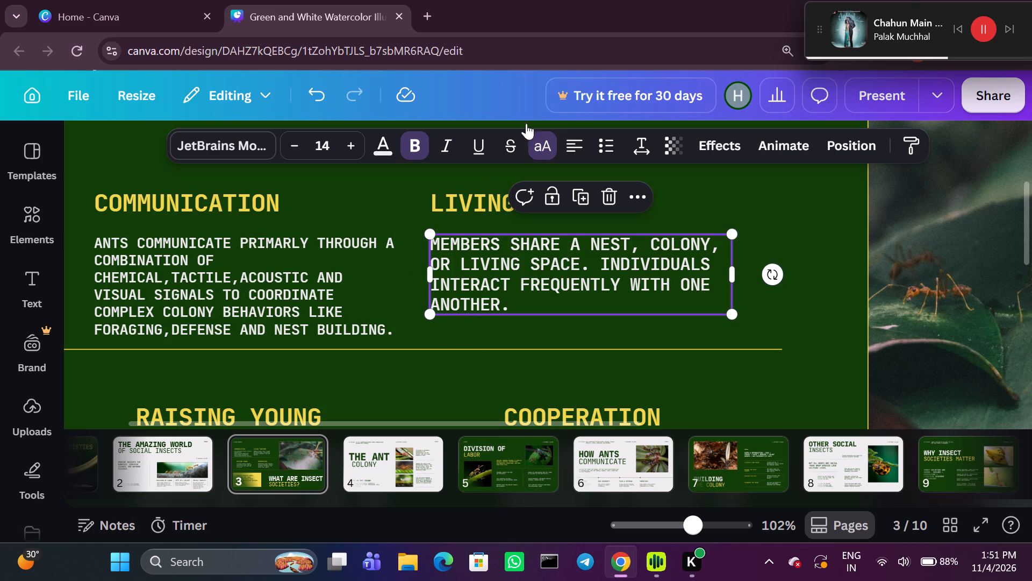
double_click(453, 279)
text(am)
key(BackSpace)
key(n)
key(t)
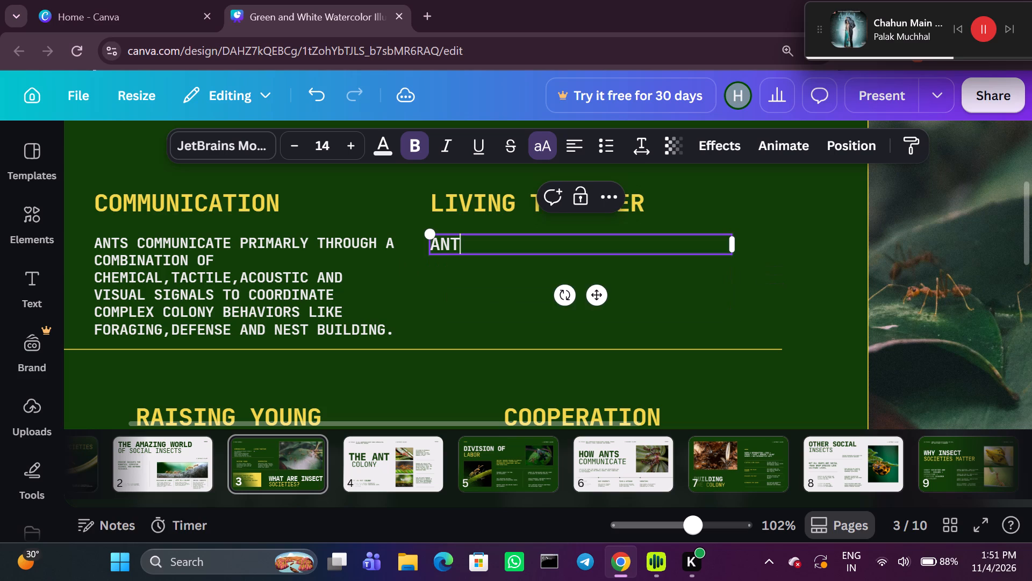
text(s)
key(space)
text(are)
key(space)
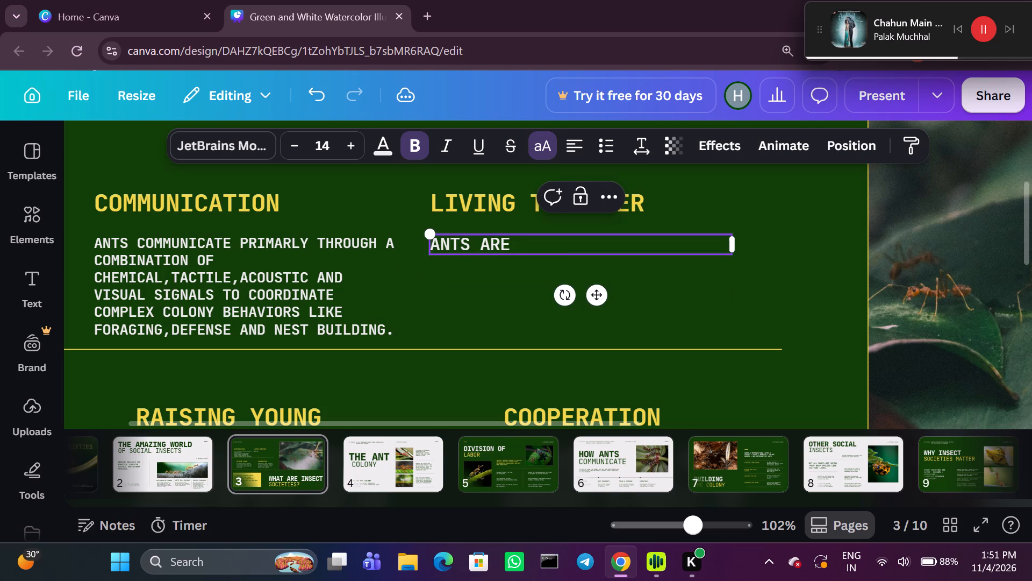
text(social)
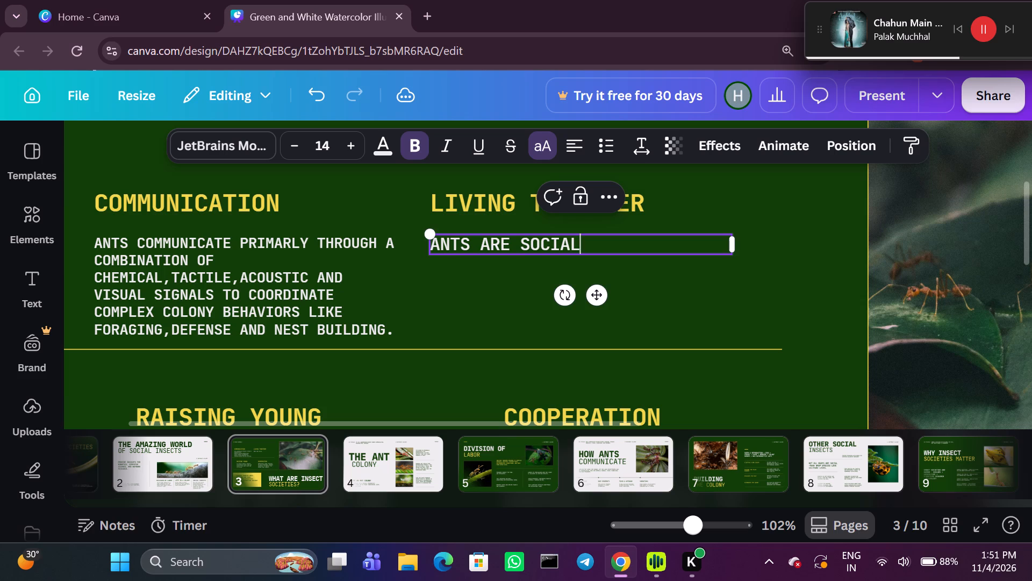
key(space)
text(insect)
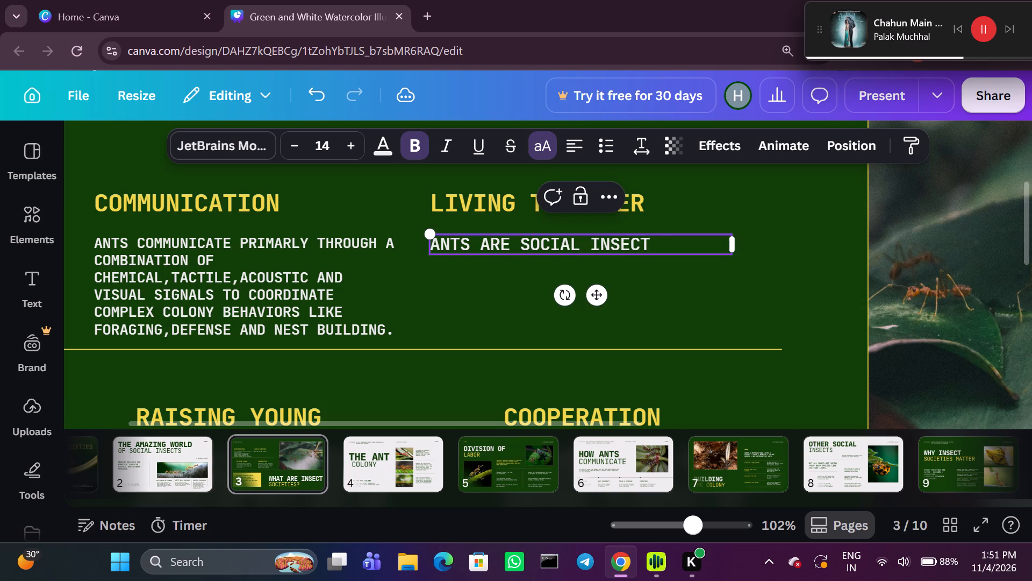
key(s)
key(space)
Finish the Living Together body text with "that live together in organized groups called conies.".
text(that)
key(space)
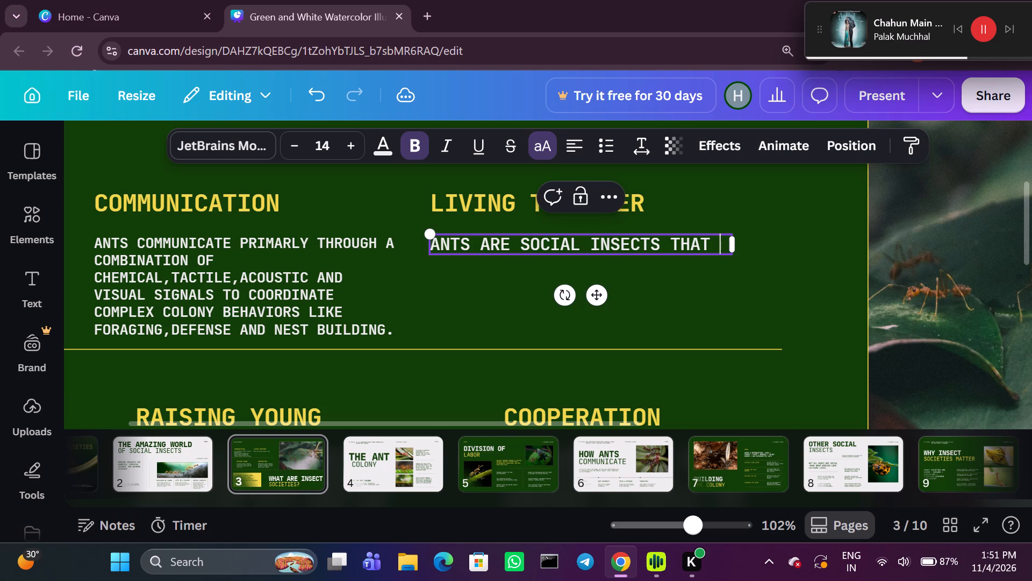
text(live together)
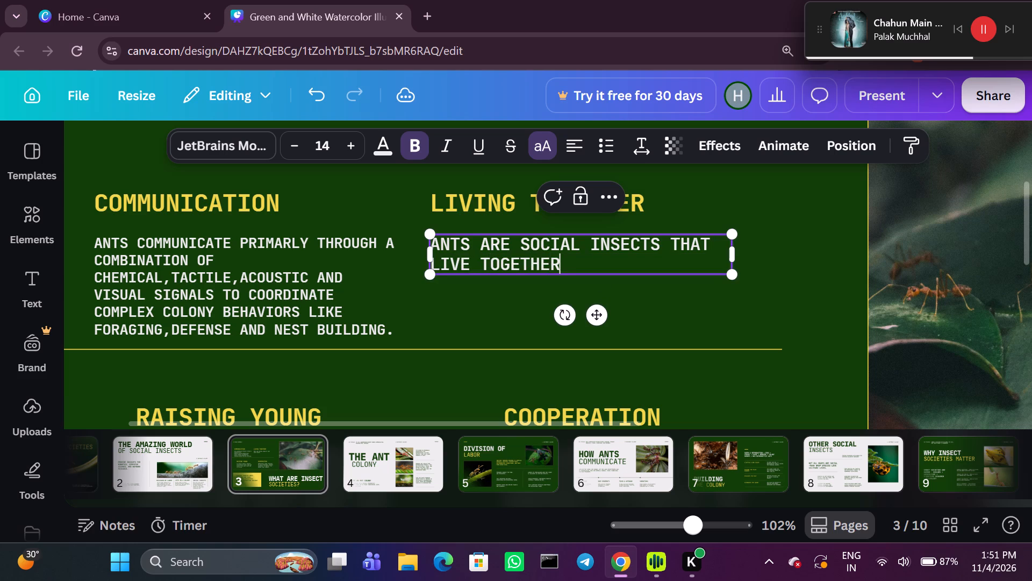
key(space)
text(in organized groups called coni)
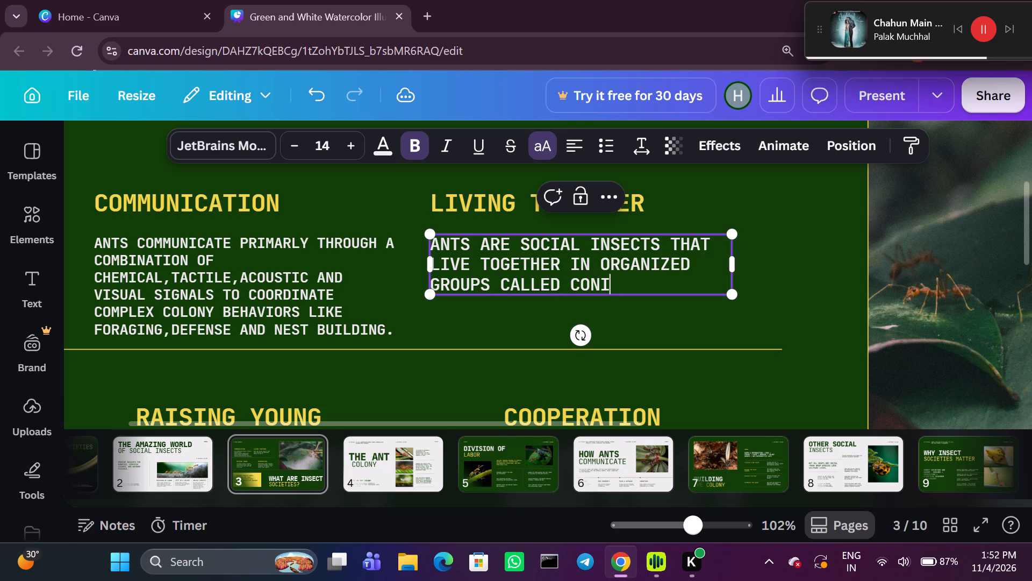
text(es)
key(comma)
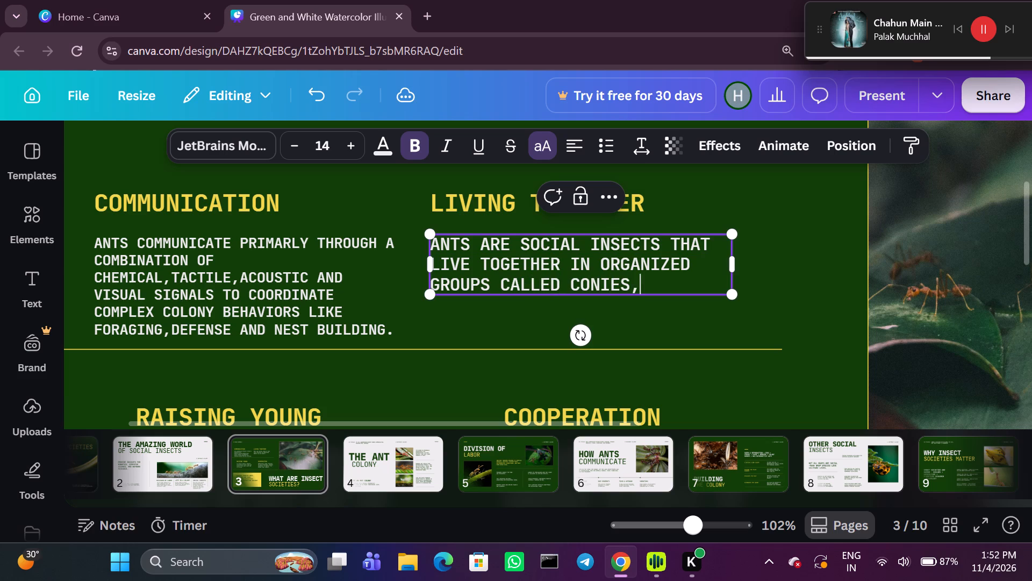
key(BackSpace)
key(period)
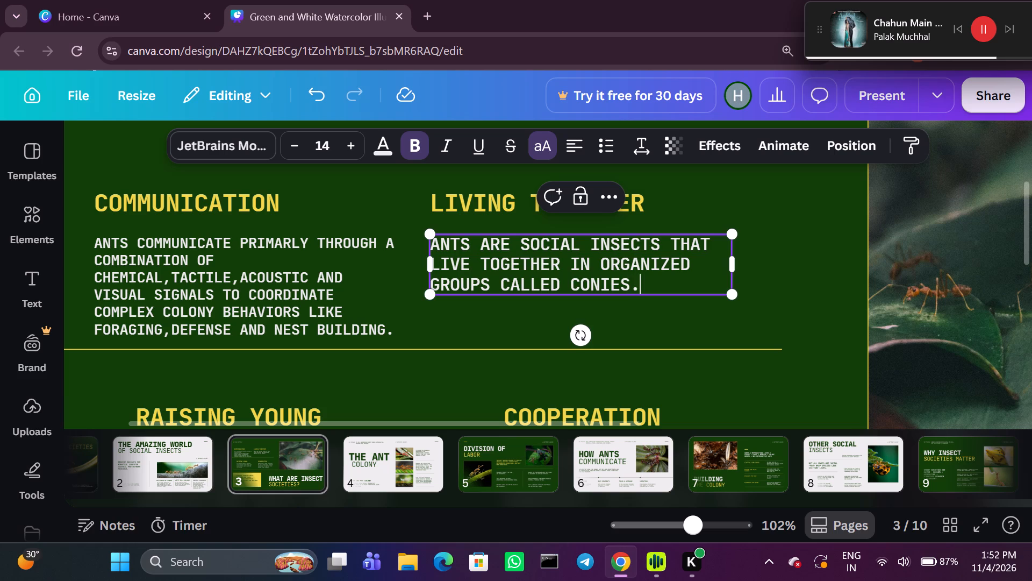
Replace the Raising Young body text with the opening words "Queen ants raise their".
scroll(413, 332, down, 2)
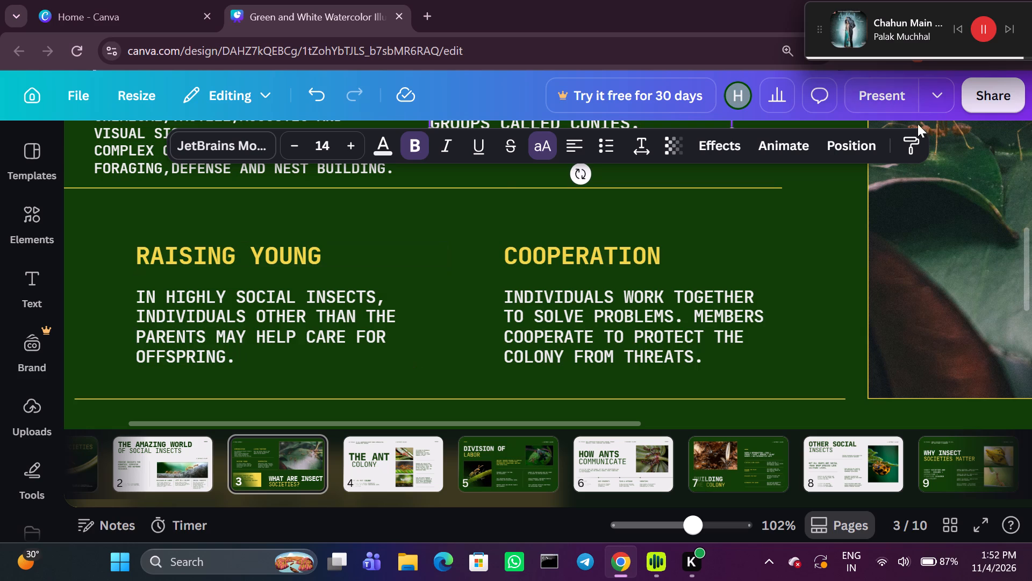
click(185, 309)
click(180, 310)
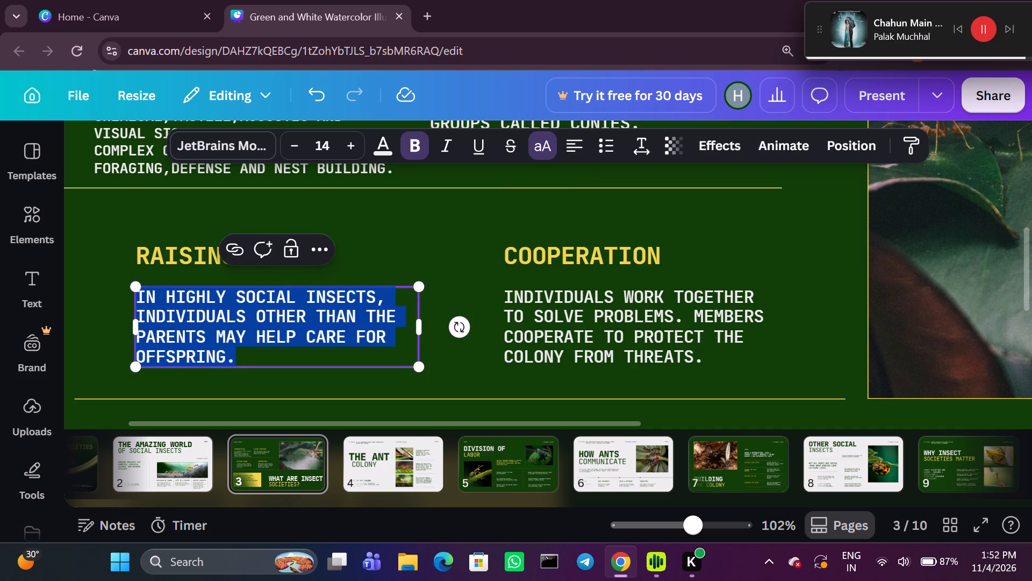
text(que)
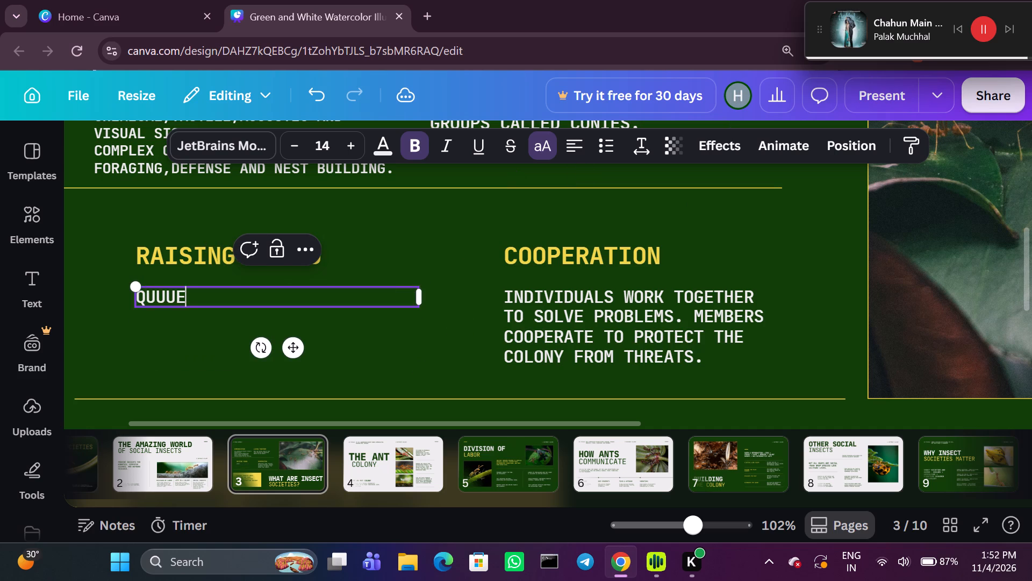
key(BackSpace)
key(BackSpace)
key(BackSpace)
text(een)
key(space)
text(ant)
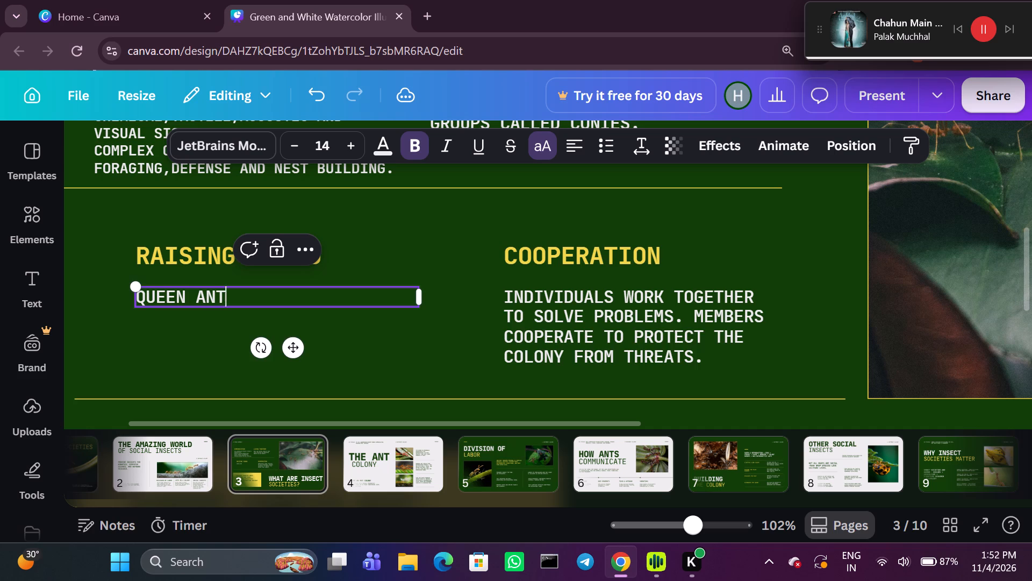
text(s)
key(space)
text(raise thr)
key(BackSpace)
text(eir)
key(space)
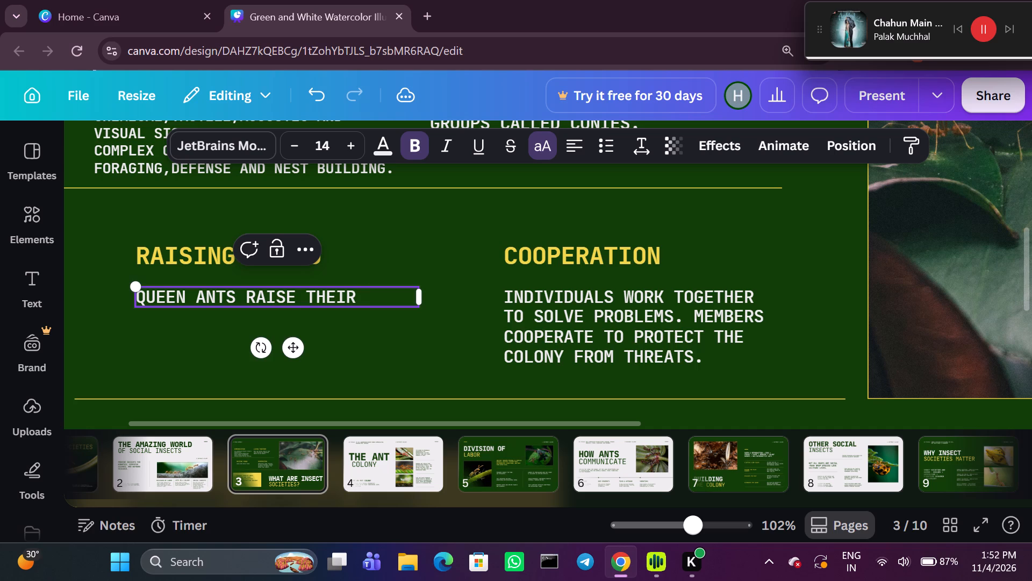
Continue the Raising Young body text with "first generation of offspring".
text(first gener)
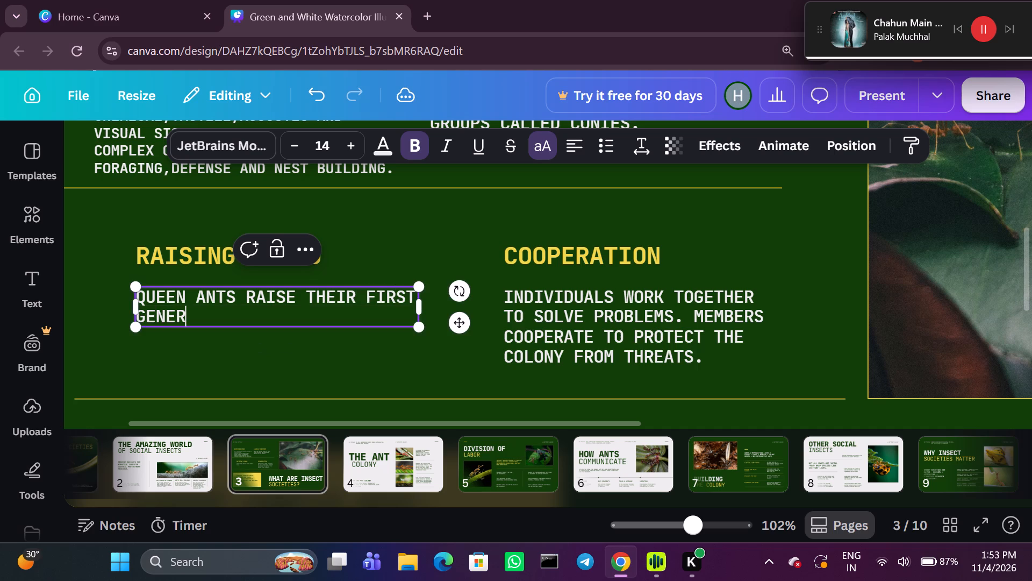
text(ation)
key(space)
text(od)
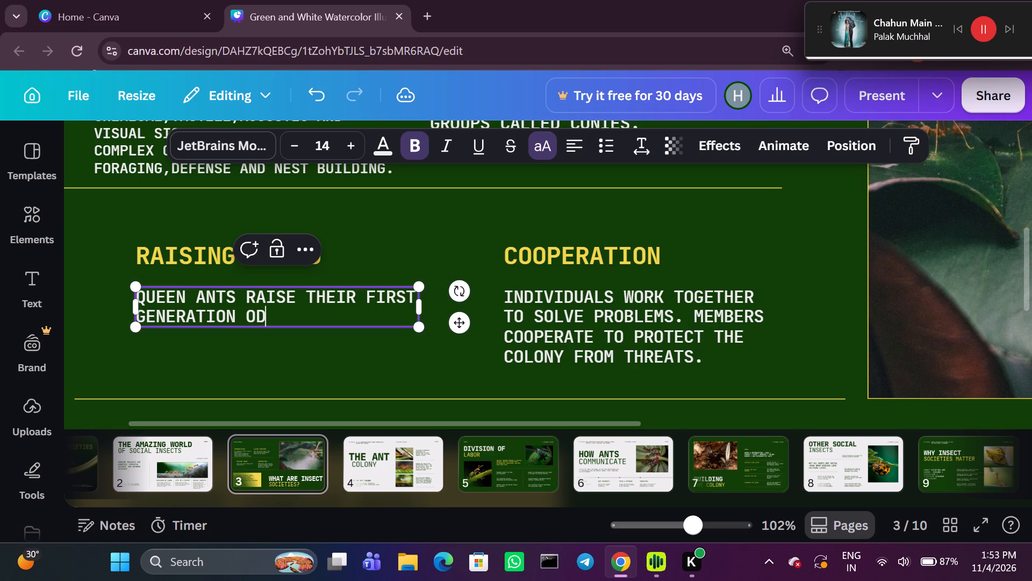
key(BackSpace)
text(f)
key(space)
text(offspr)
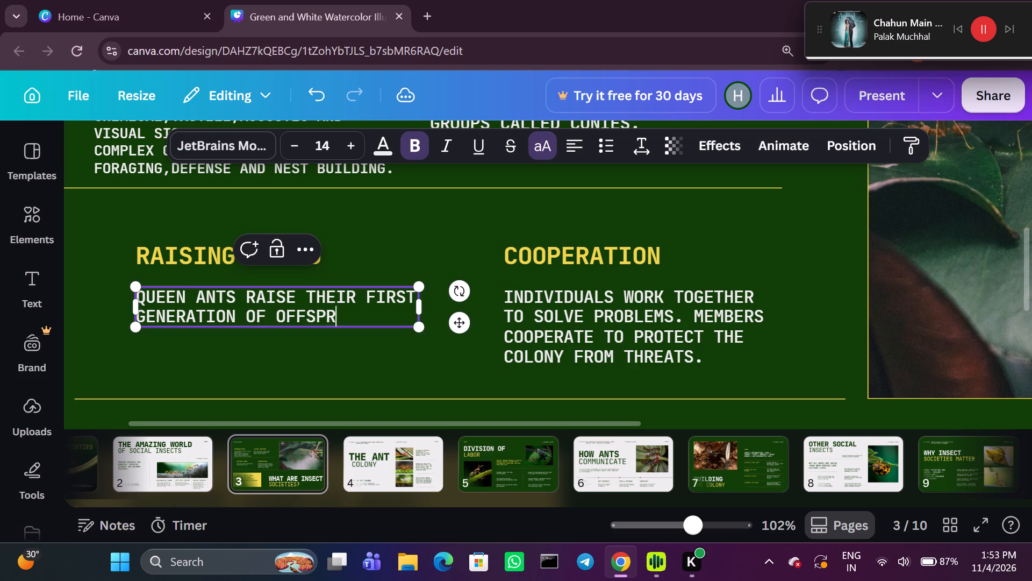
key(i)
text(ngs)
key(BackSpace)
key(space)
Finish the Raising Young body text with "entirely on their own.".
text(en)
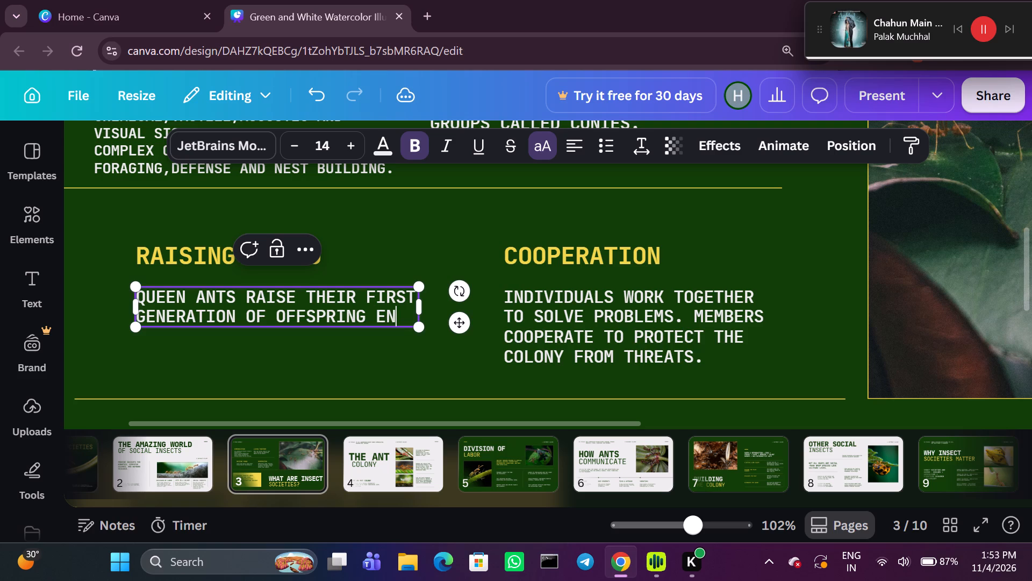
text(tie)
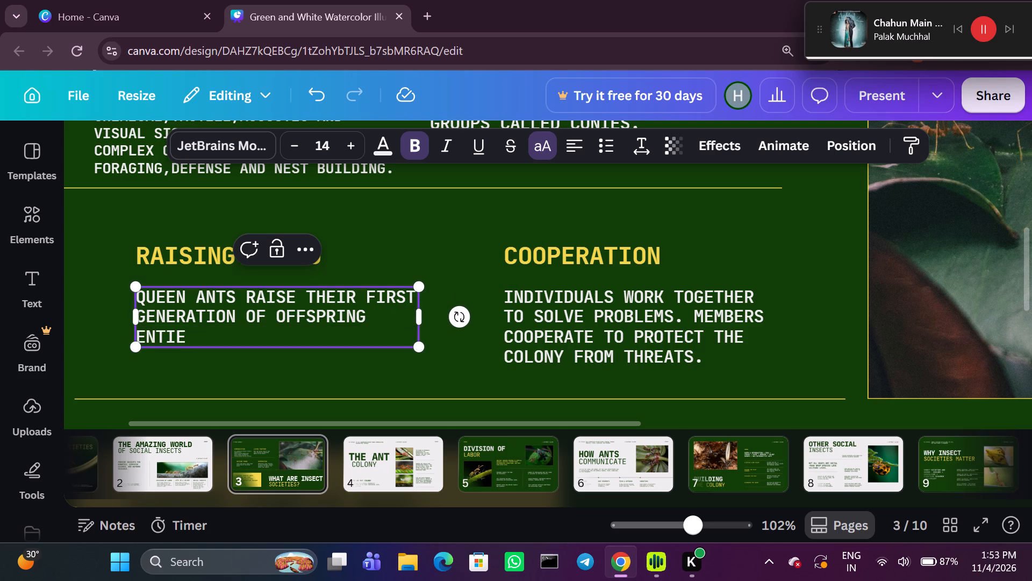
key(BackSpace)
text(re)
text(ly)
key(space)
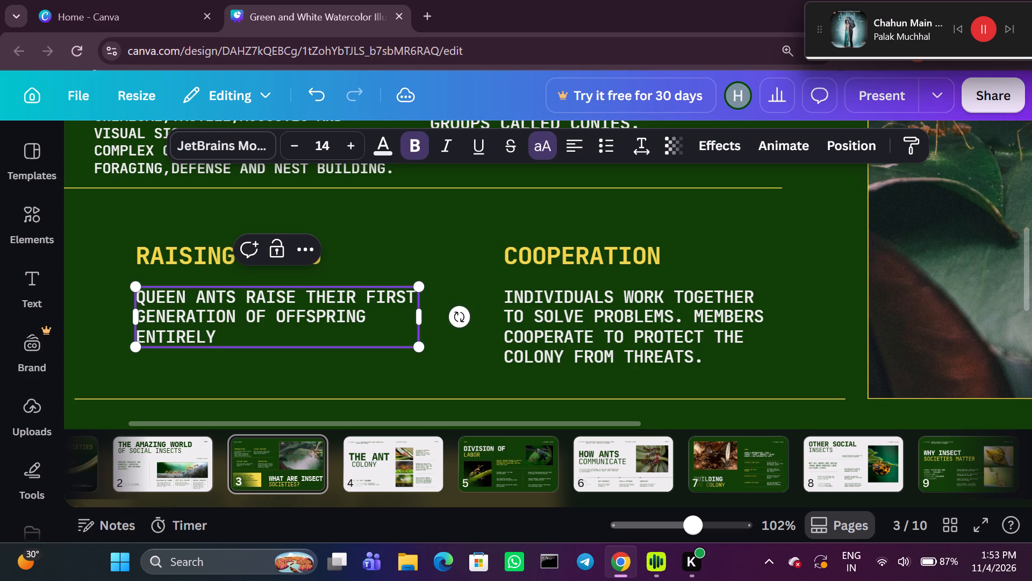
text(on thi)
key(BackSpace)
text(eir)
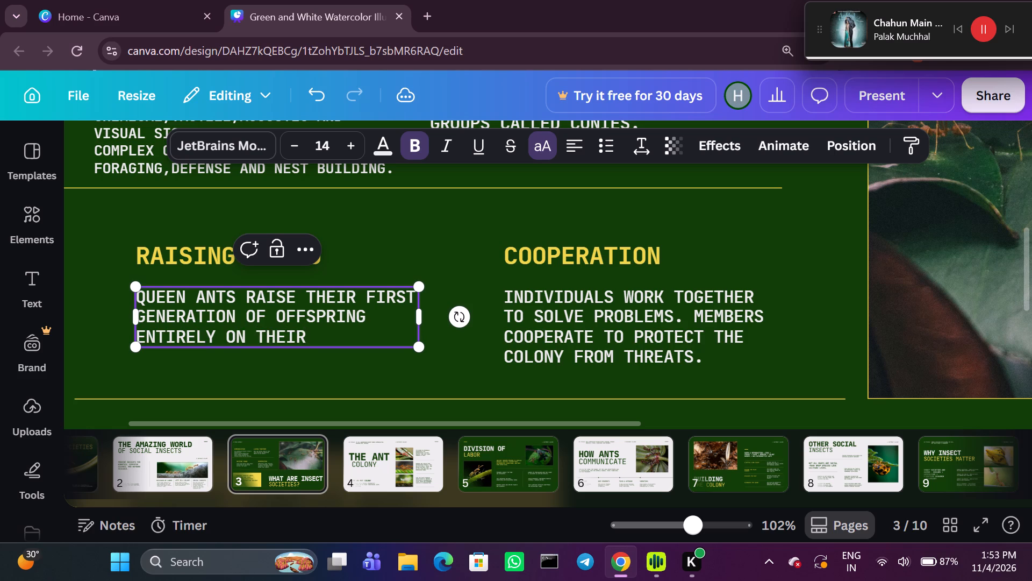
key(space)
text(own)
key(space)
key(BackSpace)
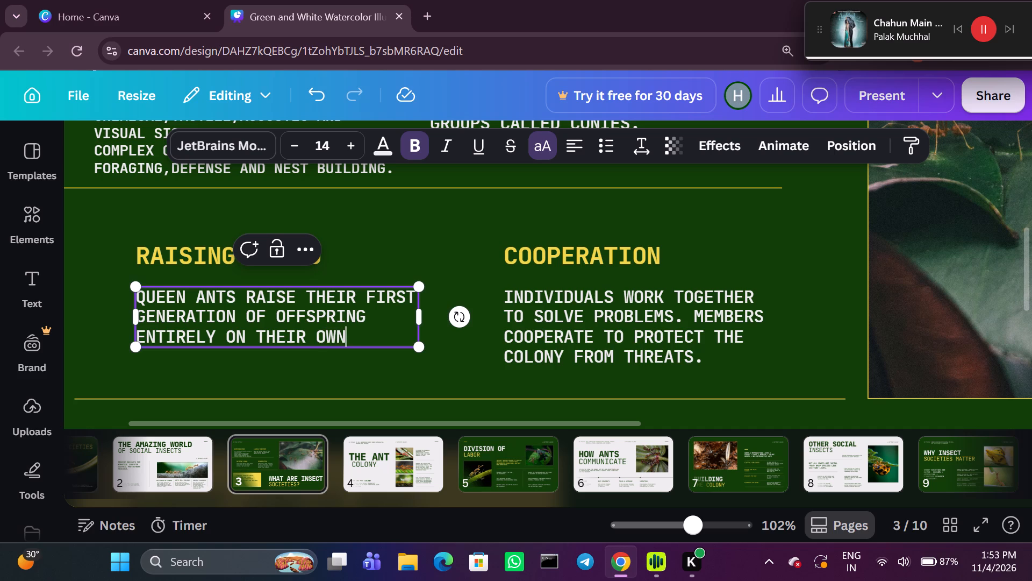
key(period)
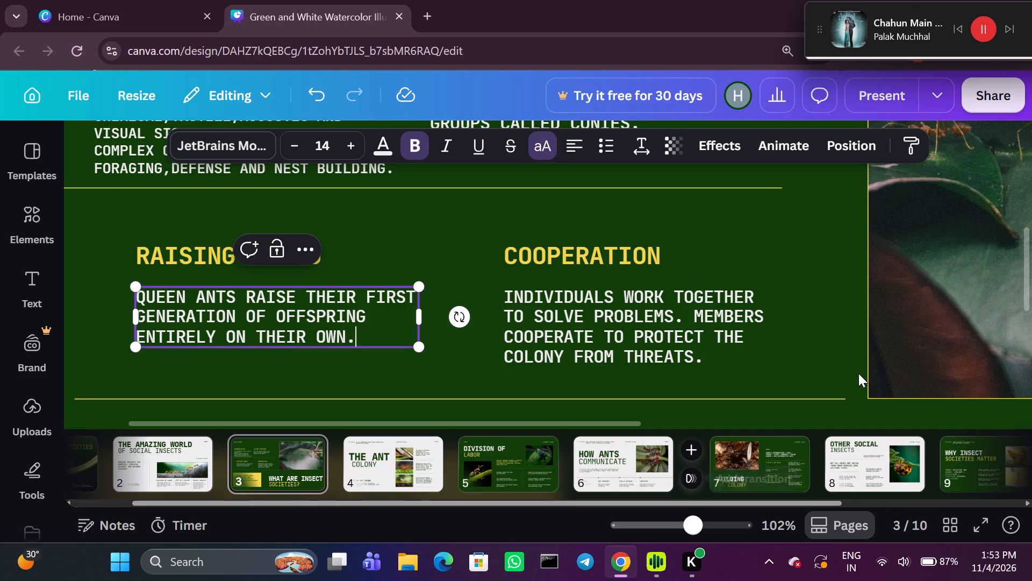
Clear the body text under the Cooperation heading on page 3 and start its replacement with "The".
click(539, 299)
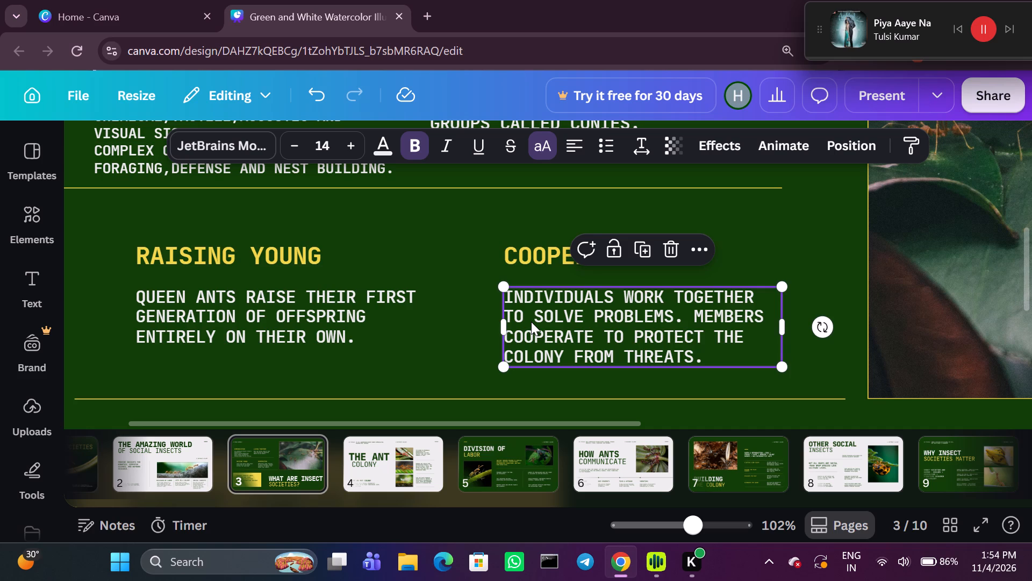
double_click(561, 325)
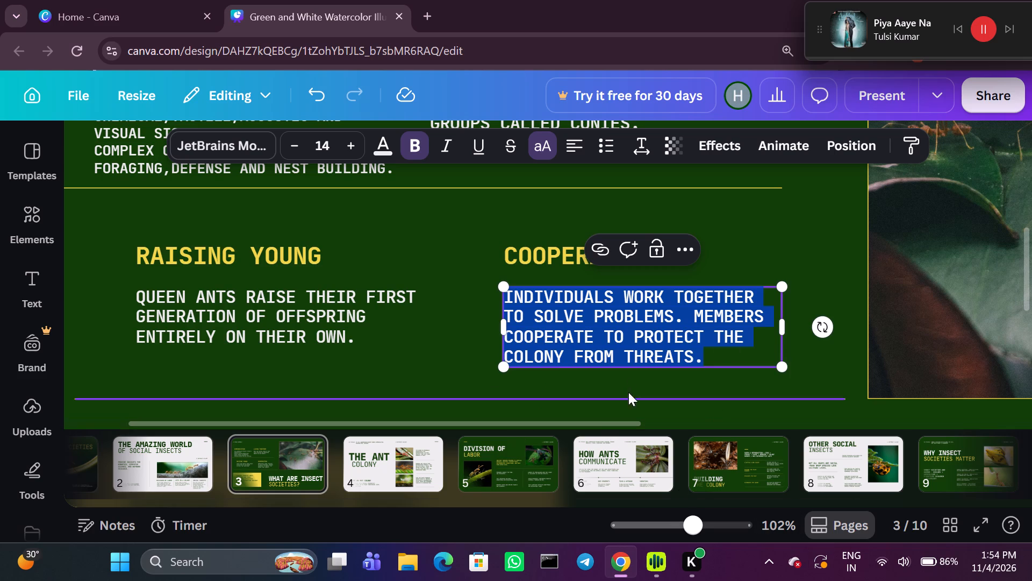
click(631, 313)
click(582, 266)
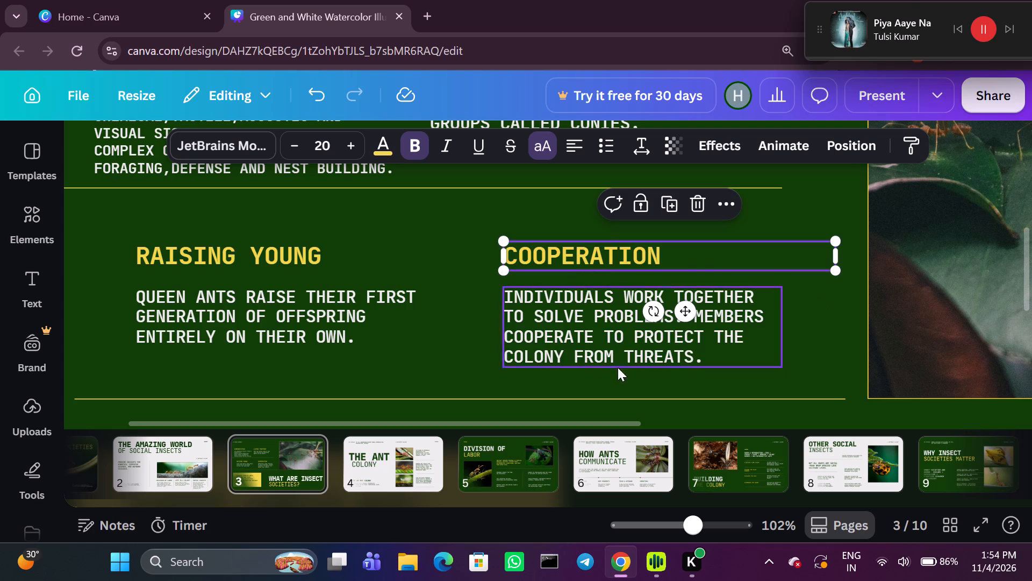
click(607, 332)
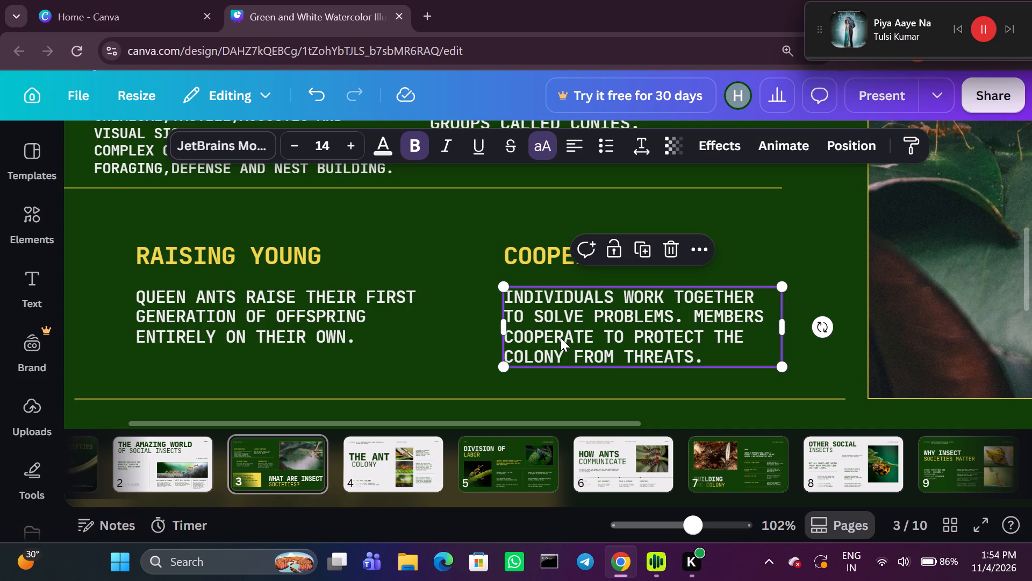
click(546, 302)
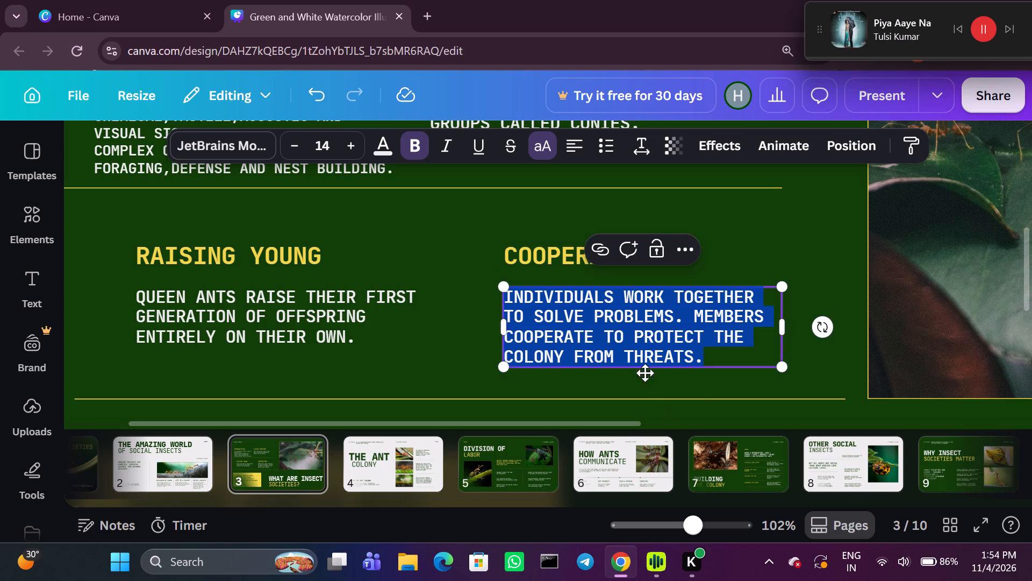
click(622, 339)
double_click(623, 339)
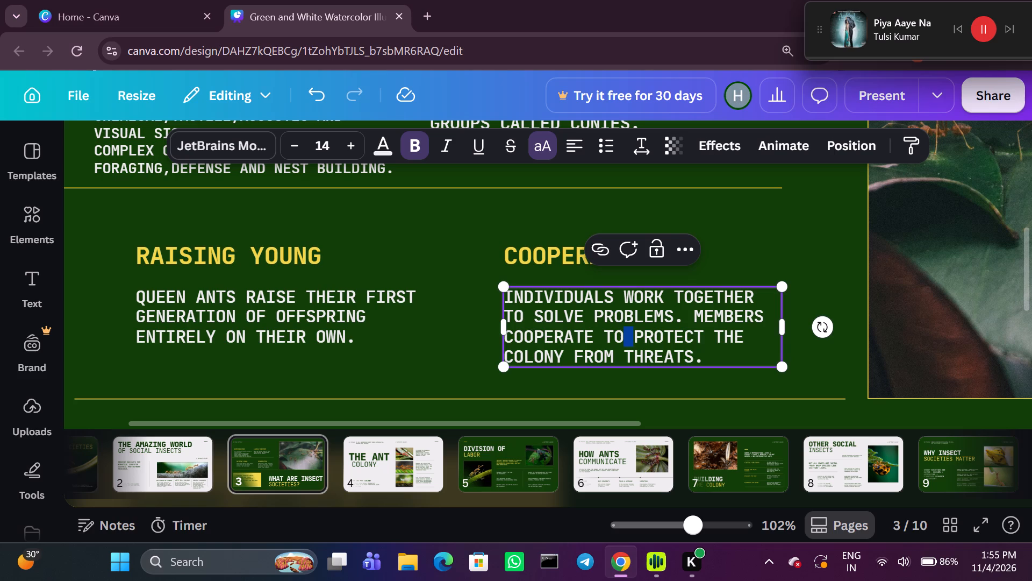
click(715, 352)
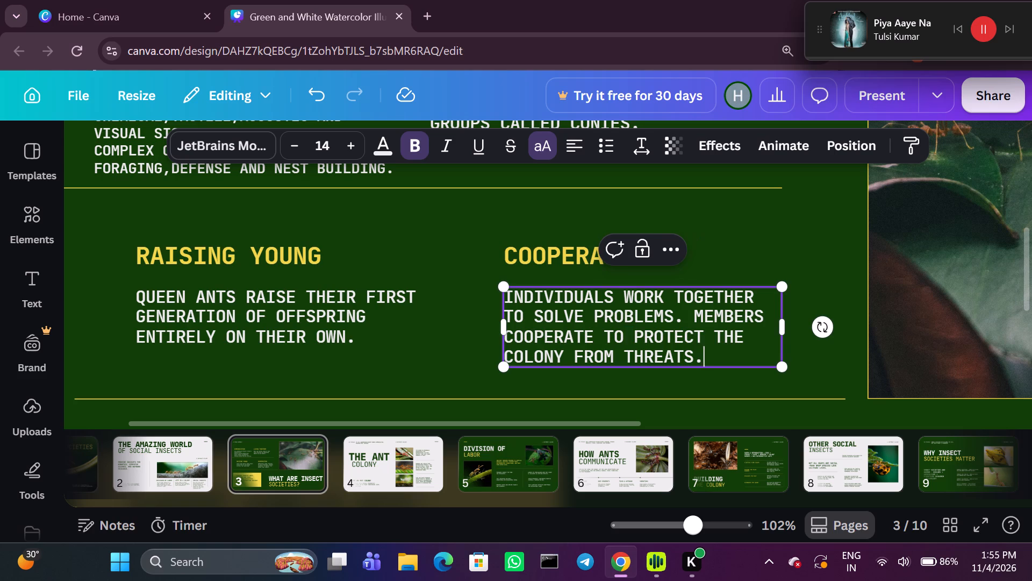
key(BackSpace)
key(BackSpace)
key(BackSpace)
key(BackSpace)
key(BackSpace)
key(BackSpace)
key(BackSpace)
key(BackSpace)
key(BackSpace)
key(BackSpace)
key(BackSpace)
key(BackSpace)
key(BackSpace)
key(BackSpace)
key(BackSpace)
key(BackSpace)
key(BackSpace)
key(BackSpace)
key(BackSpace)
key(BackSpace)
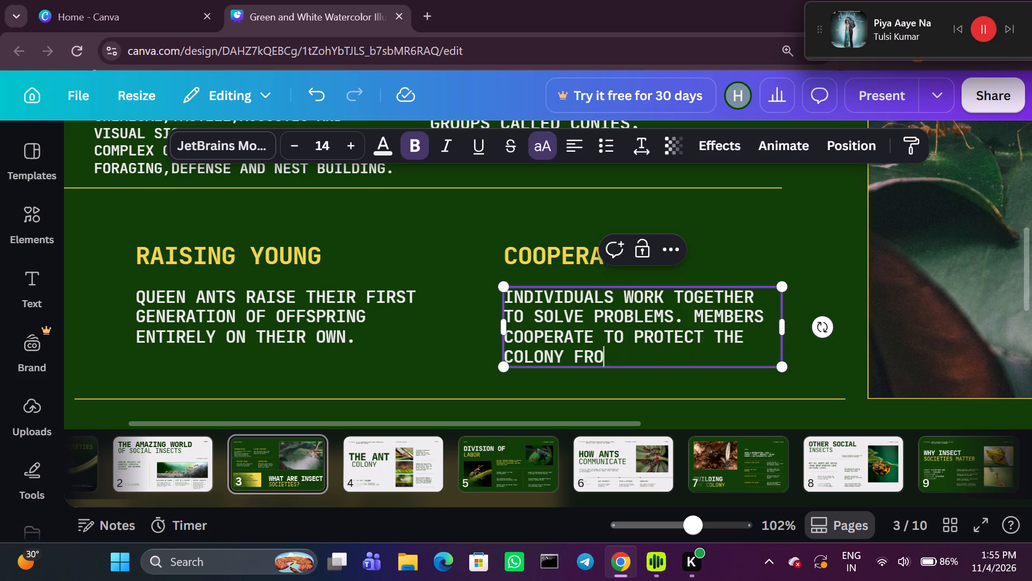
key(BackSpace)
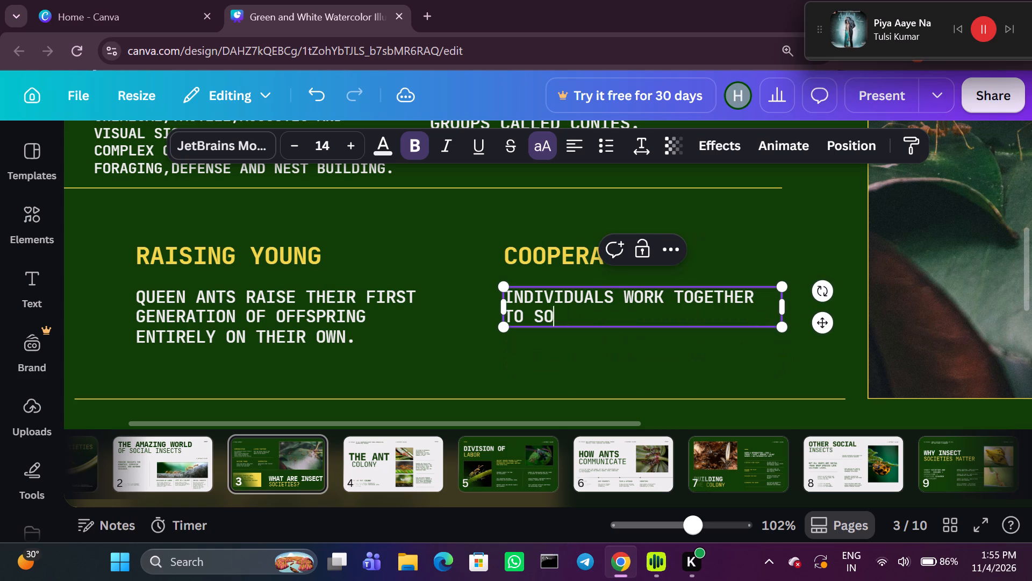
key(BackSpace)
key(BackSpace)
key(BackSpace)
key(BackSpace)
key(BackSpace)
key(BackSpace)
key(BackSpace)
key(BackSpace)
key(BackSpace)
key(BackSpace)
key(BackSpace)
key(BackSpace)
key(BackSpace)
key(BackSpace)
key(BackSpace)
key(BackSpace)
key(BackSpace)
key(BackSpace)
key(BackSpace)
key(BackSpace)
key(BackSpace)
key(BackSpace)
key(BackSpace)
key(BackSpace)
key(BackSpace)
key(BackSpace)
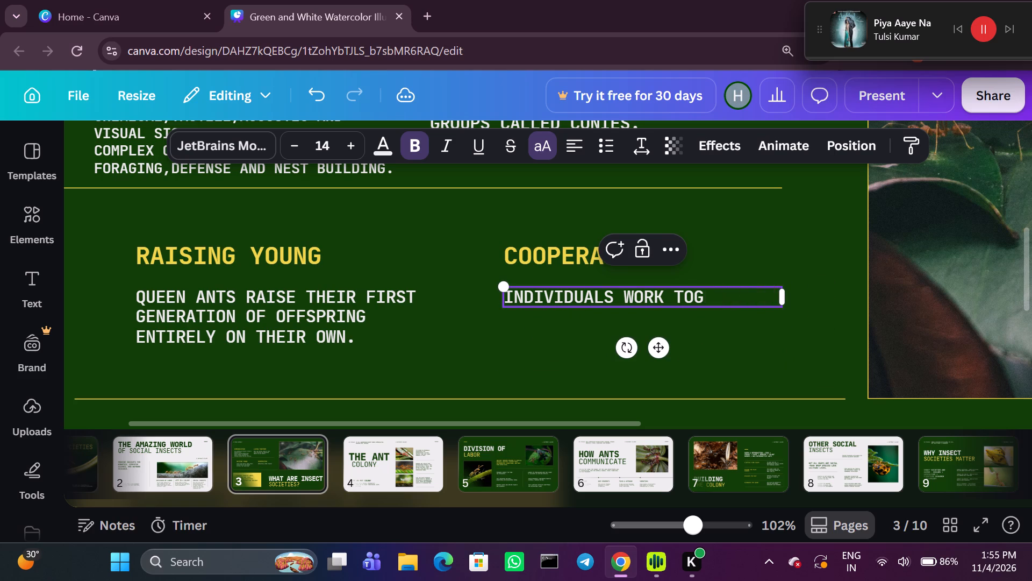
key(BackSpace)
key(BackSpace)
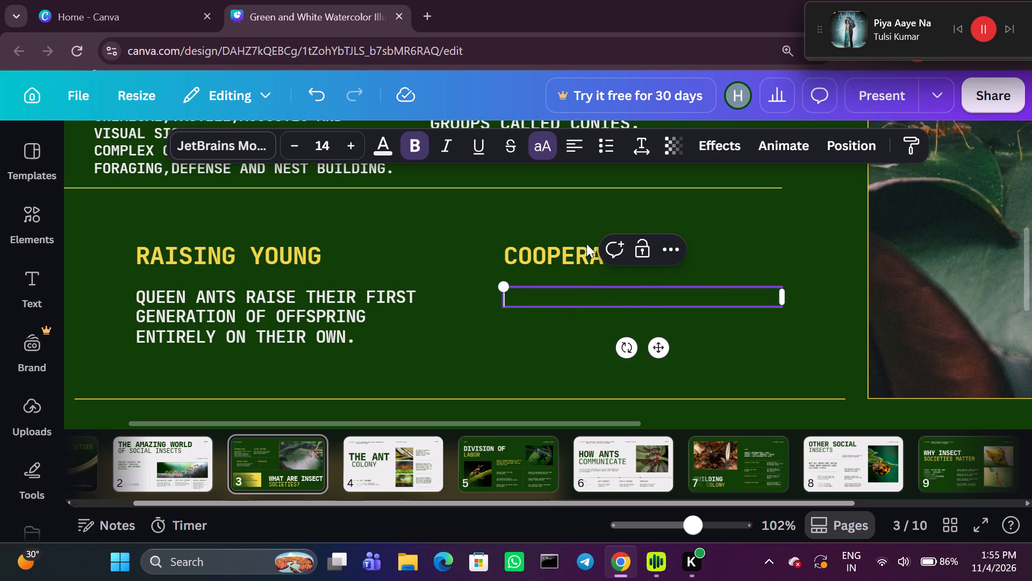
text(th)
key(e)
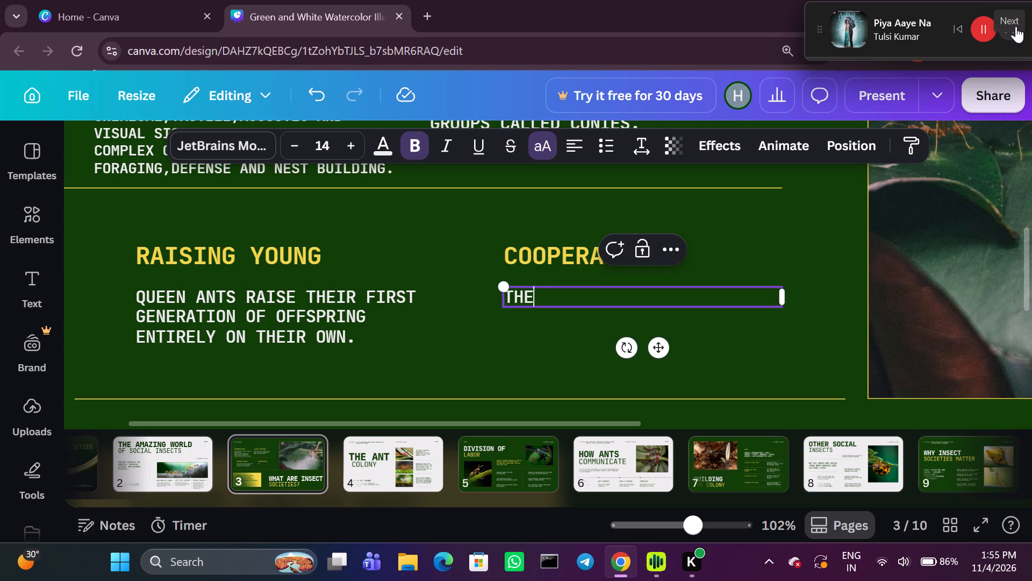
Skip to the next song in the music player.
click(1016, 26)
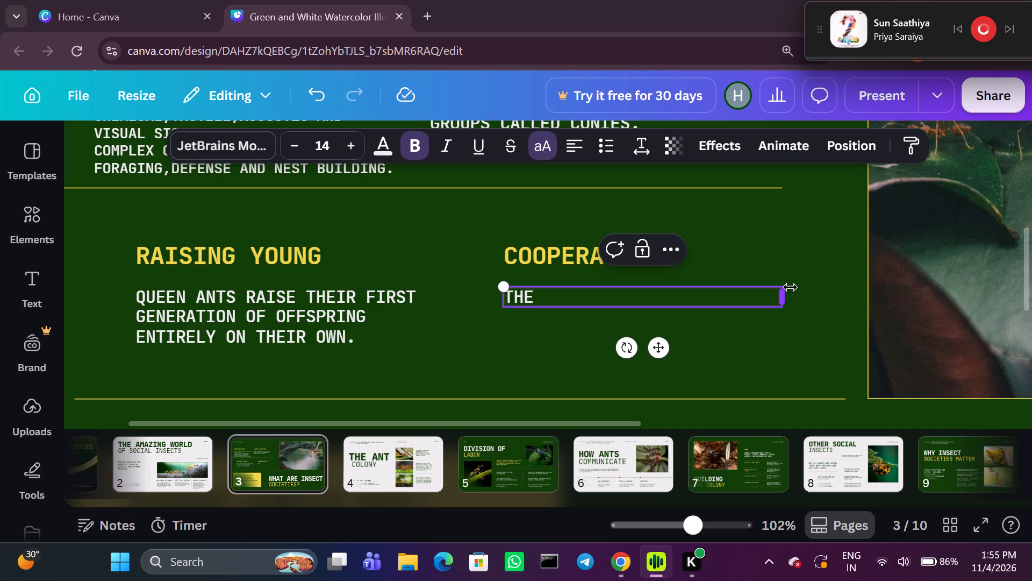
text(er)
key(i)
Extend the Cooperation body text to read "Their cooperation is driven".
click(736, 298)
text(ir)
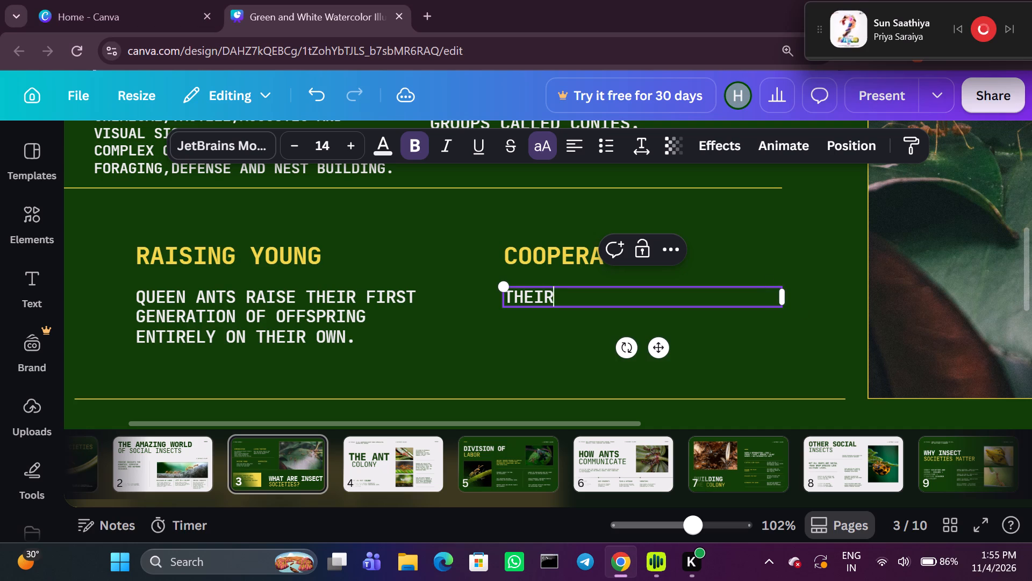
key(space)
text(cooperati)
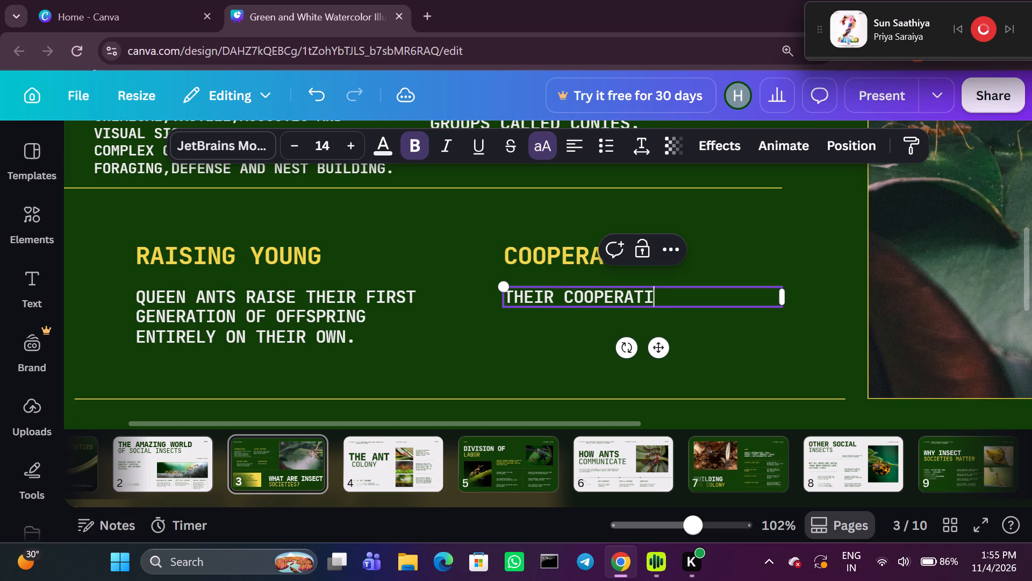
key(BackSpace)
key(BackSpace)
key(BackSpace)
key(BackSpace)
text(ration)
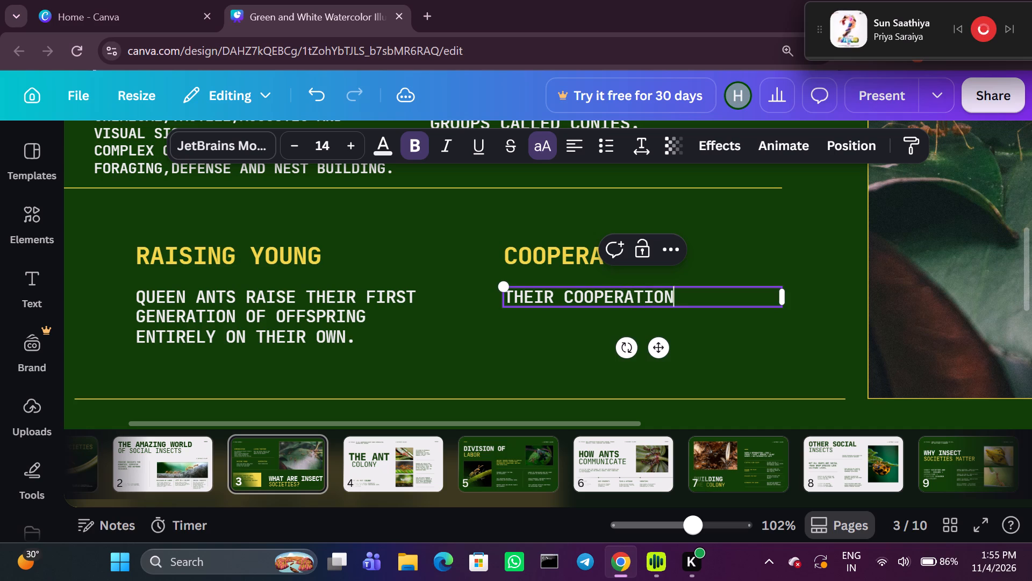
key(space)
text(is)
key(space)
text(driven)
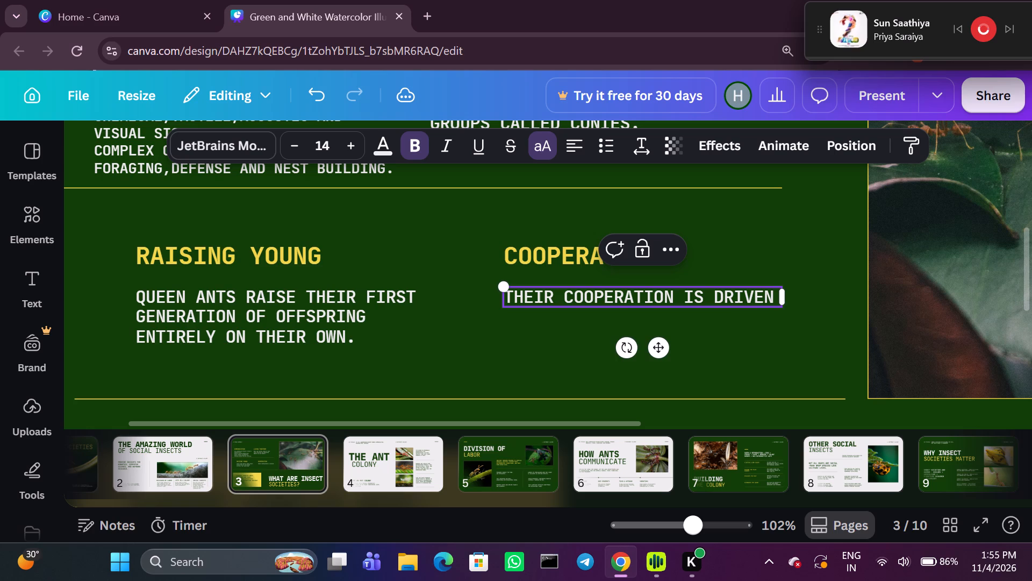
Continue the Cooperation body text with "by local interaction,".
key(space)
text(by)
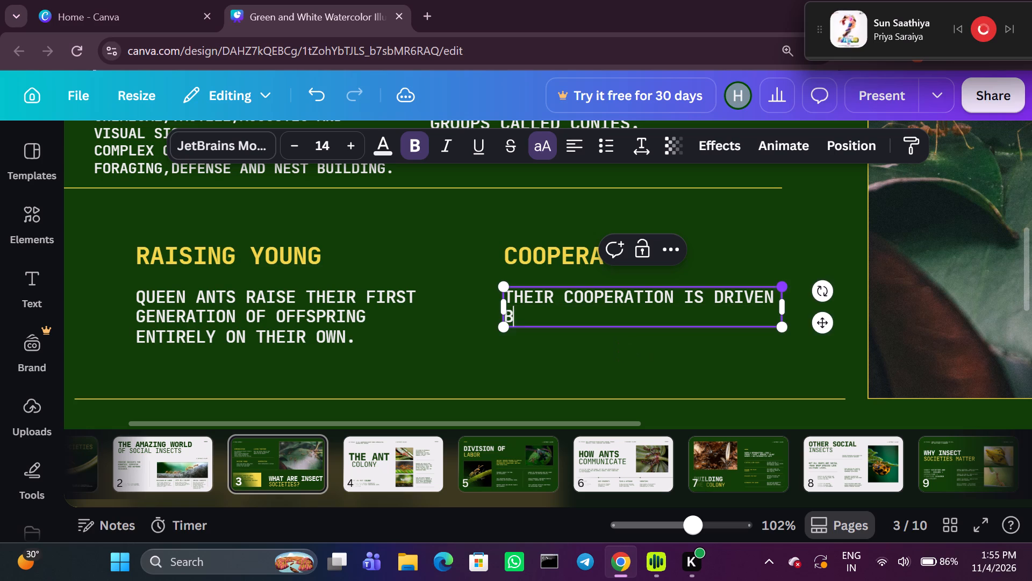
key(space)
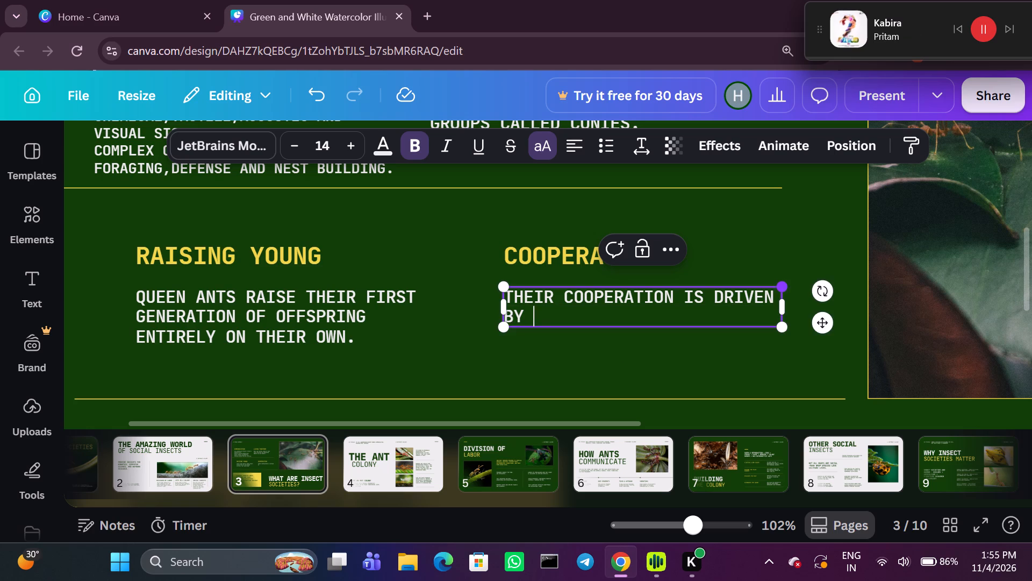
text(local)
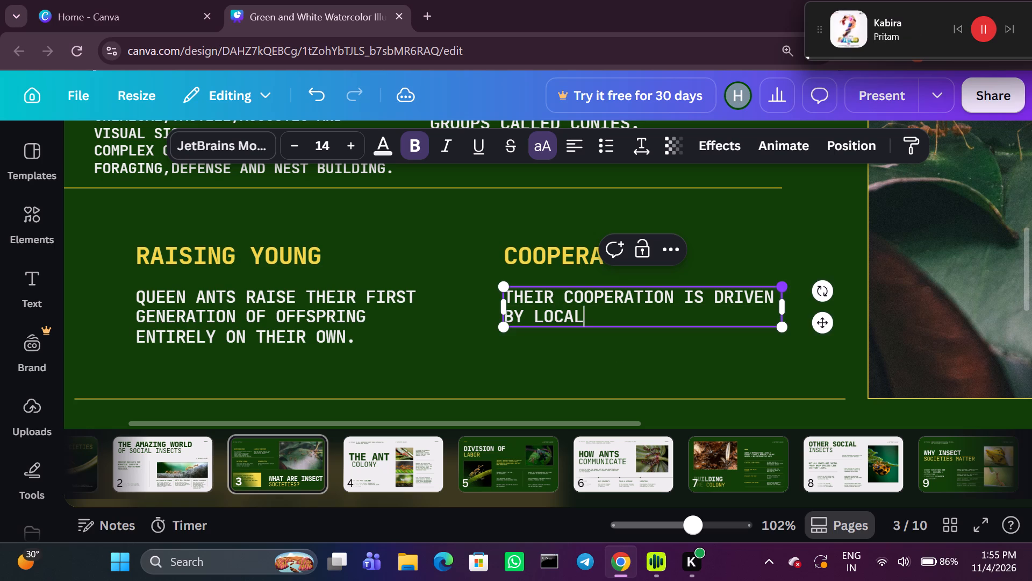
key(s)
key(BackSpace)
key(space)
text(in)
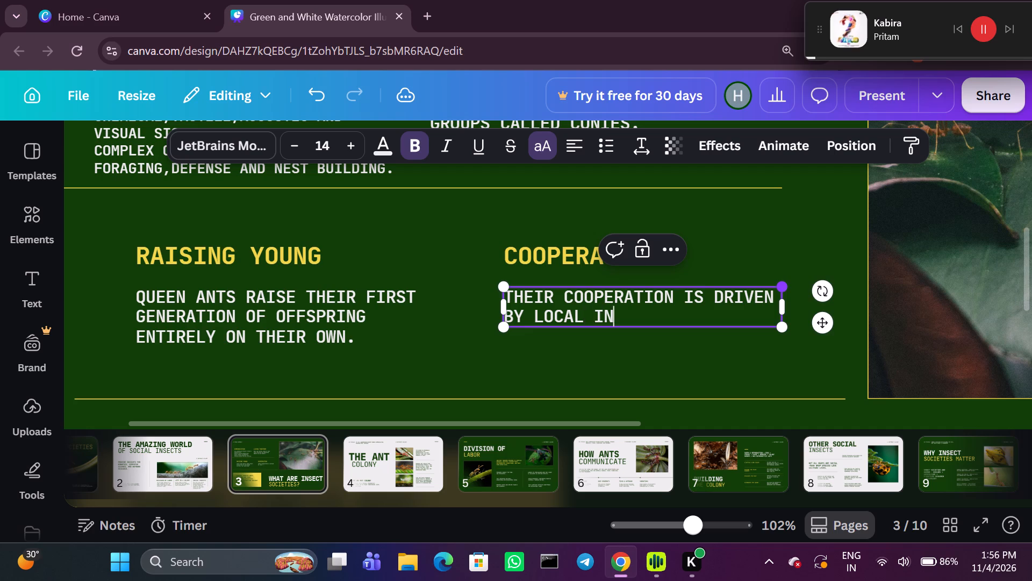
text(ter)
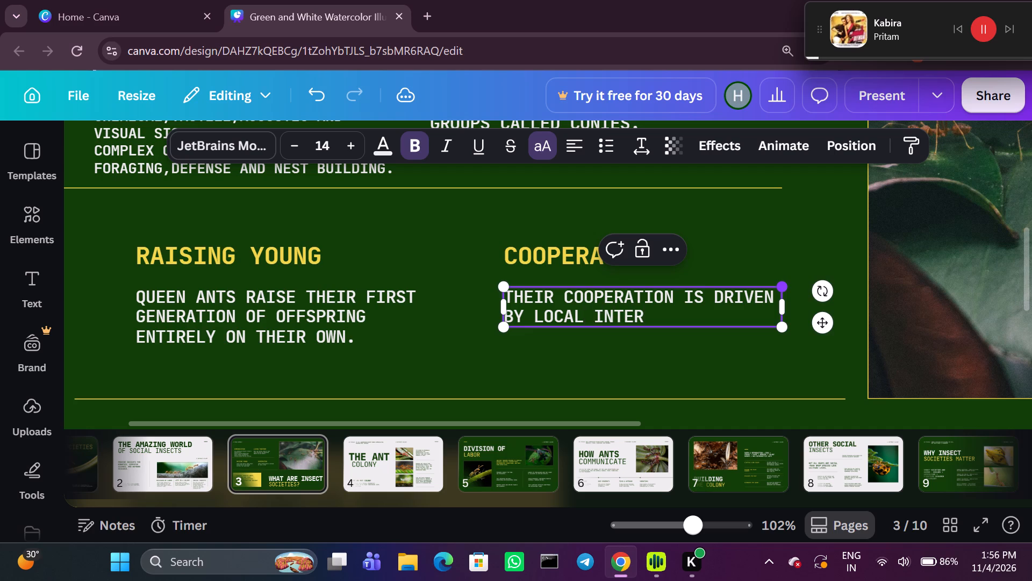
key(a)
text(ction)
key(space)
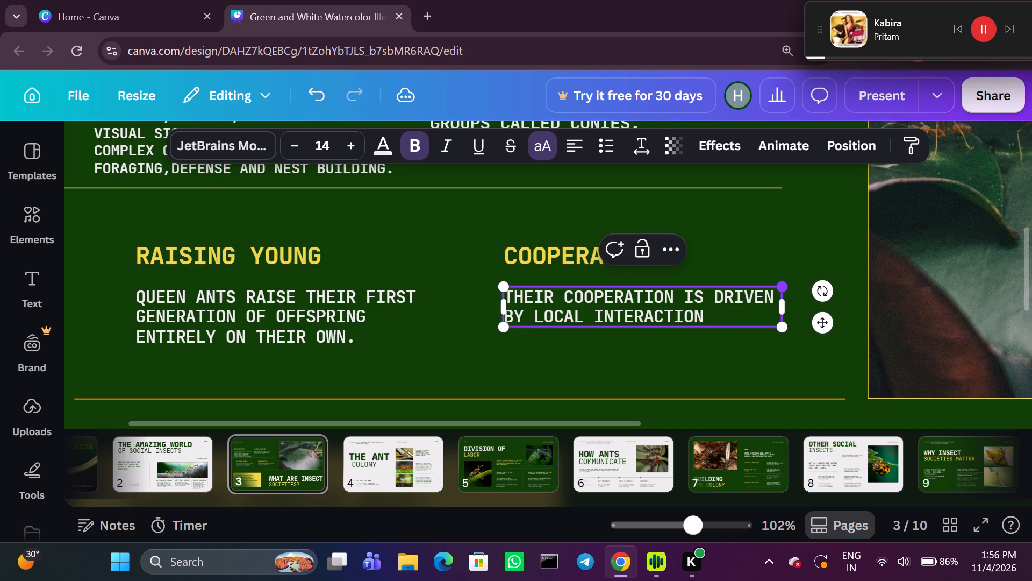
key(BackSpace)
key(comma)
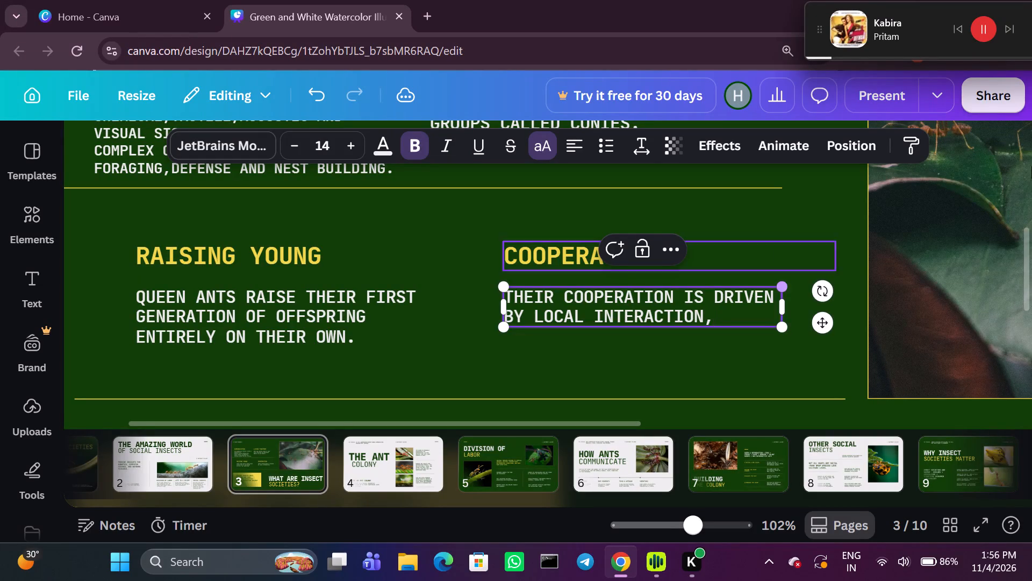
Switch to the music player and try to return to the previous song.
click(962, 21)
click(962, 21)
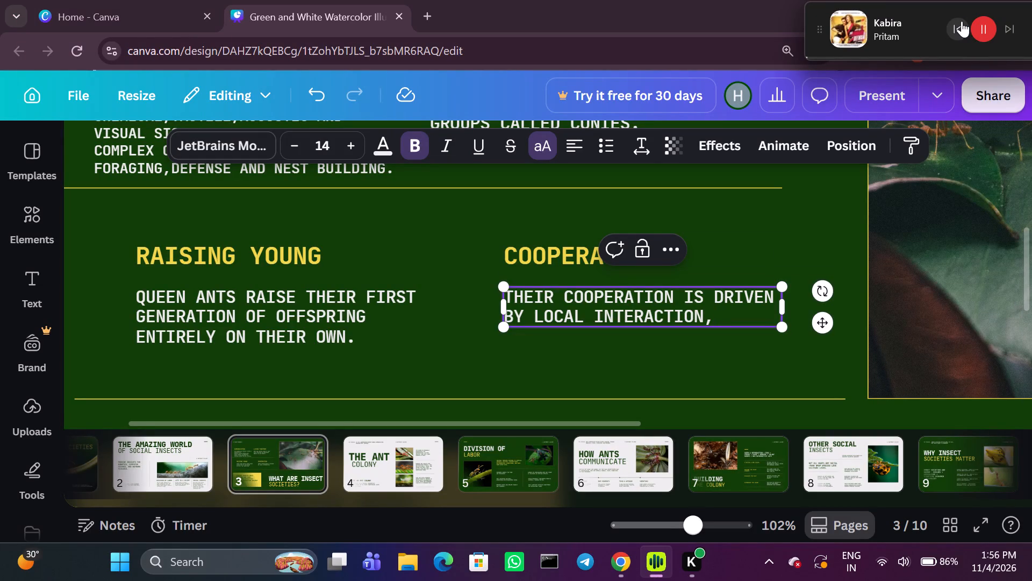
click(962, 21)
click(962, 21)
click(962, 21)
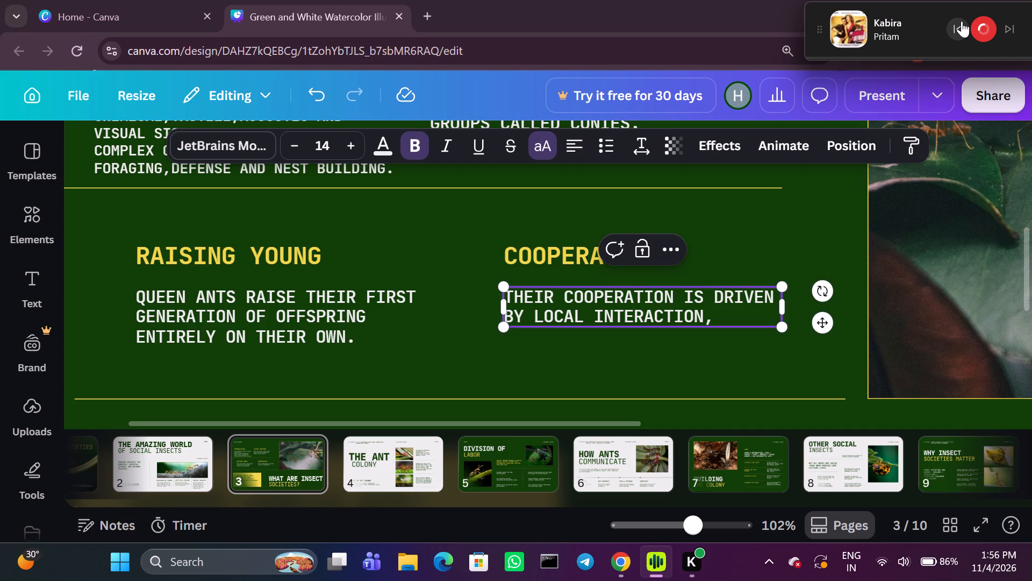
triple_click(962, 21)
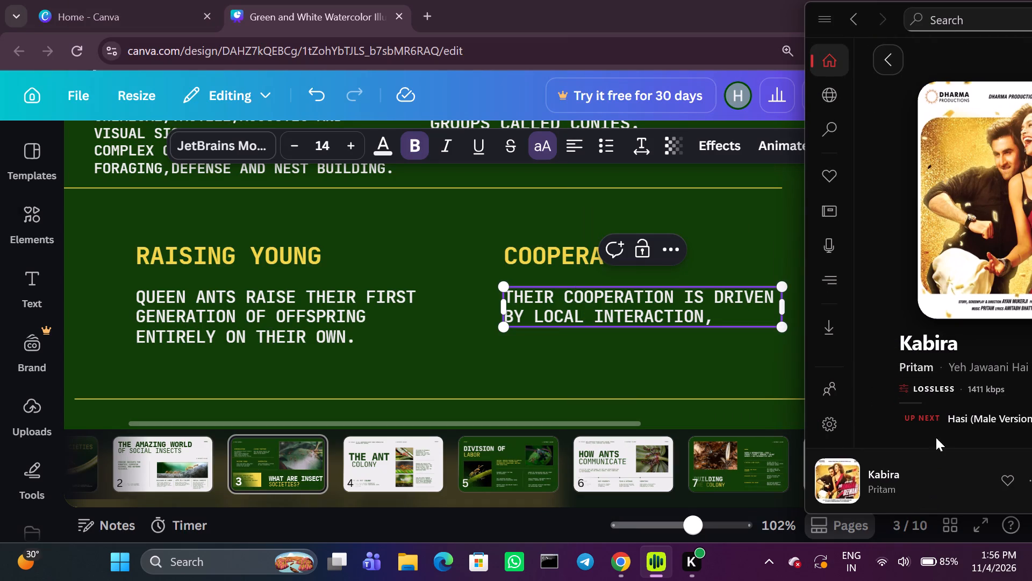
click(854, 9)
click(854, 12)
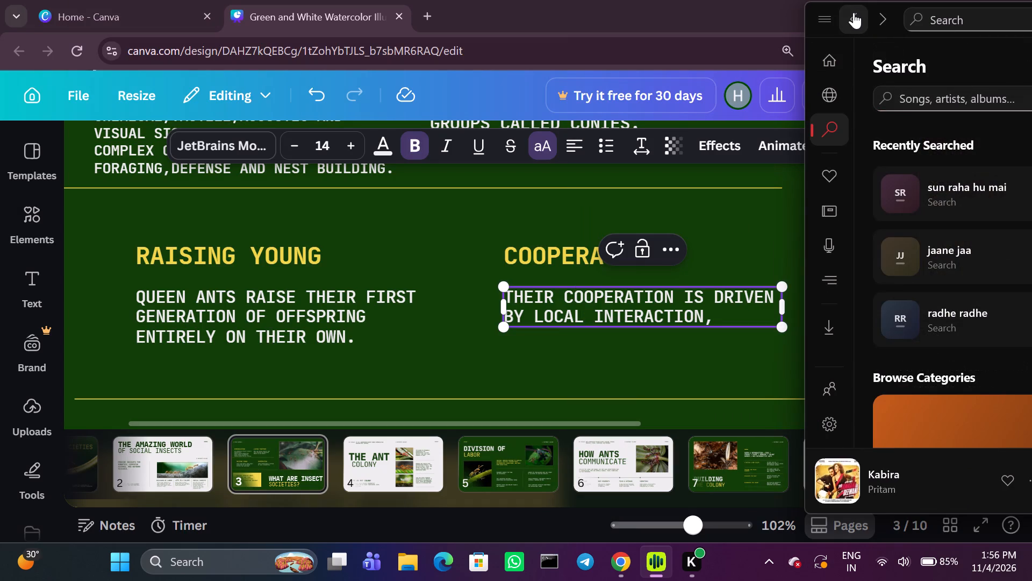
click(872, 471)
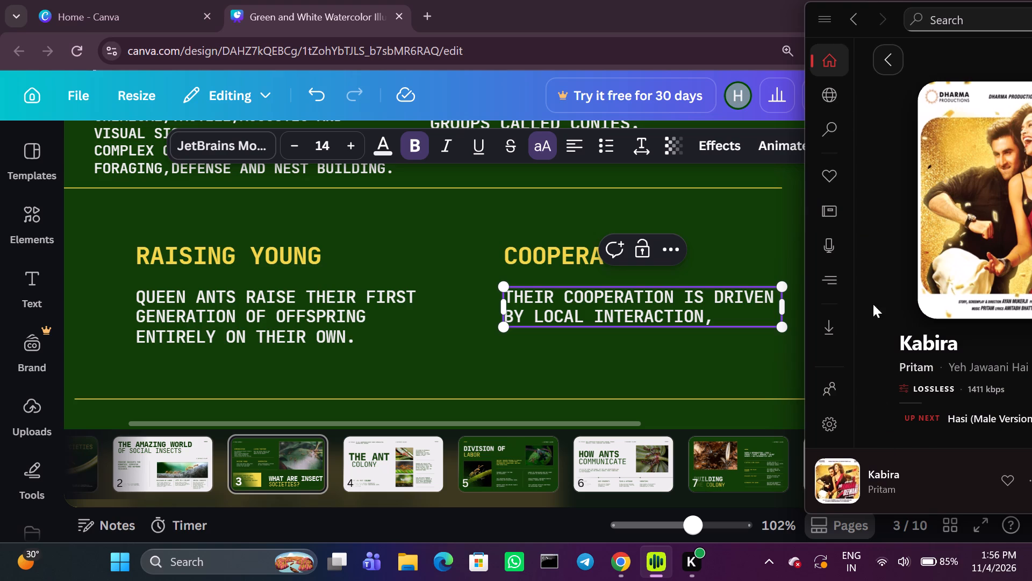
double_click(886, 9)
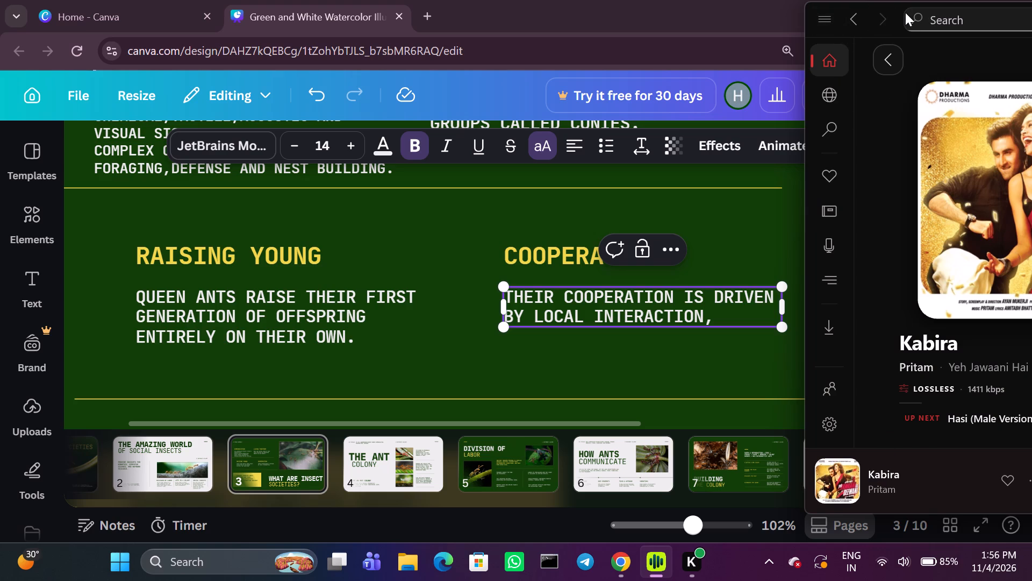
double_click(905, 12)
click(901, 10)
Return to the Canva design and continue the Cooperation body text with "divison of labor, and".
click(714, 425)
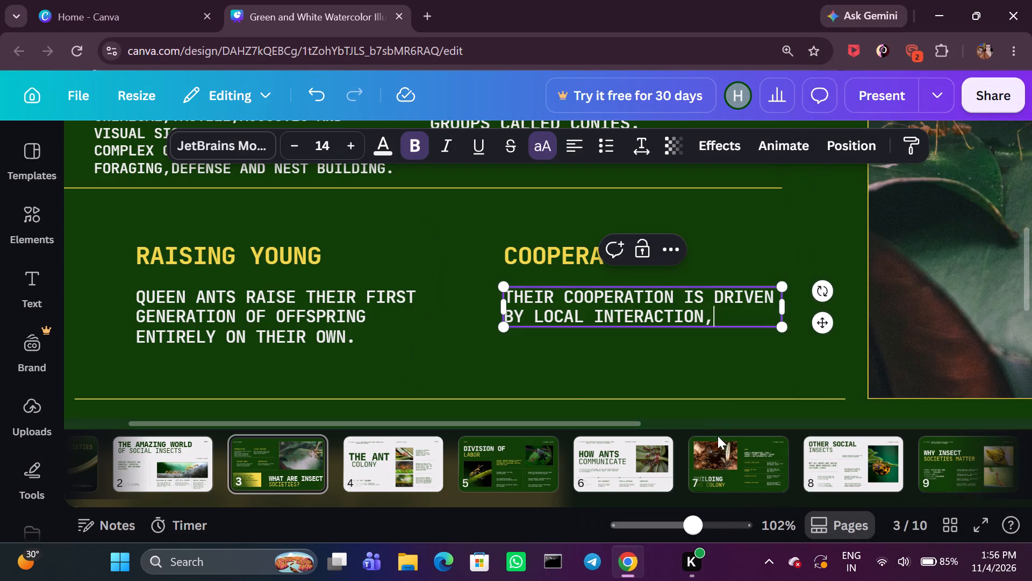
click(680, 319)
click(721, 315)
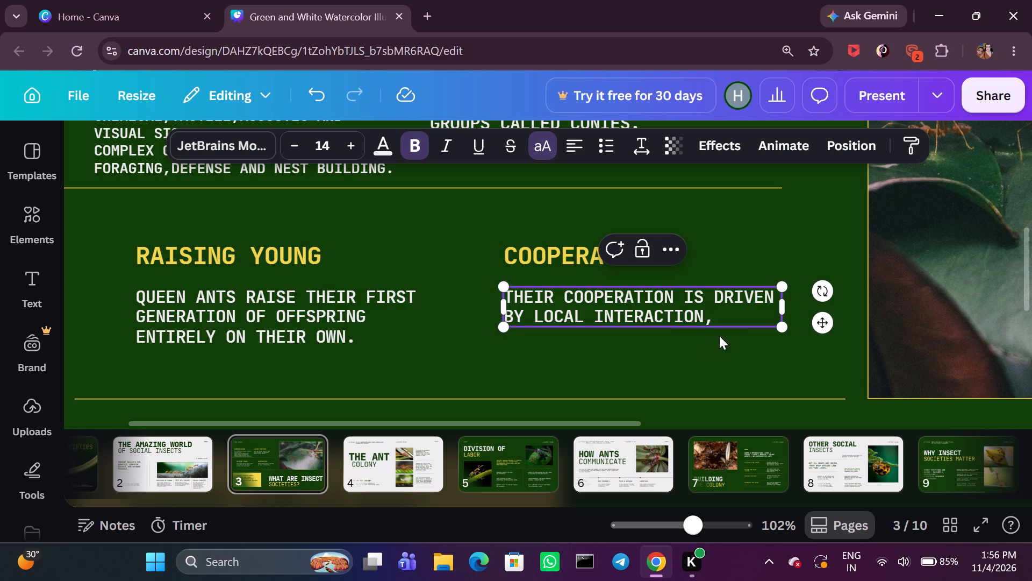
click(727, 311)
text(diviso)
text(n of lab)
text(or)
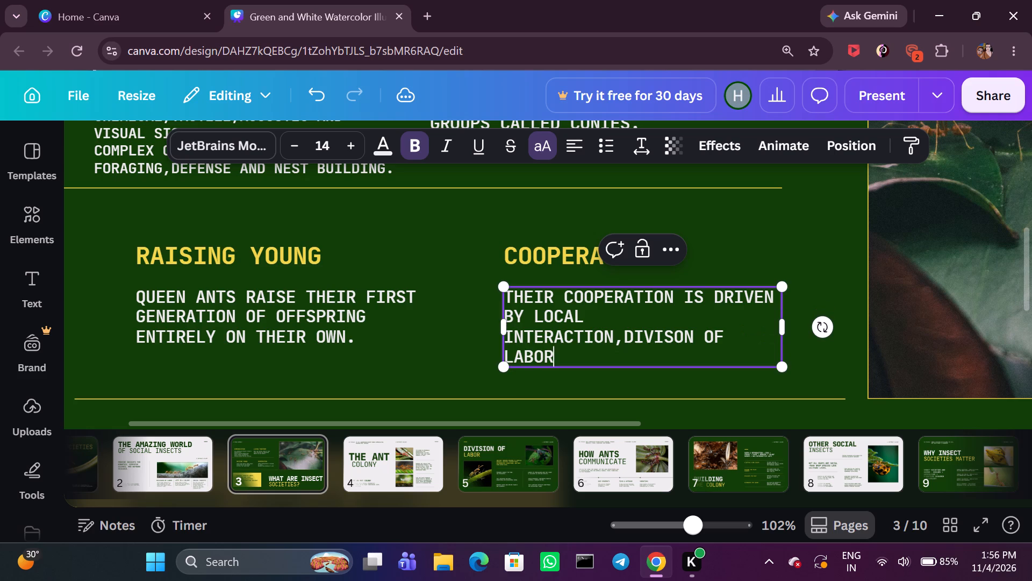
key(comma)
key(space)
text(and)
key(space)
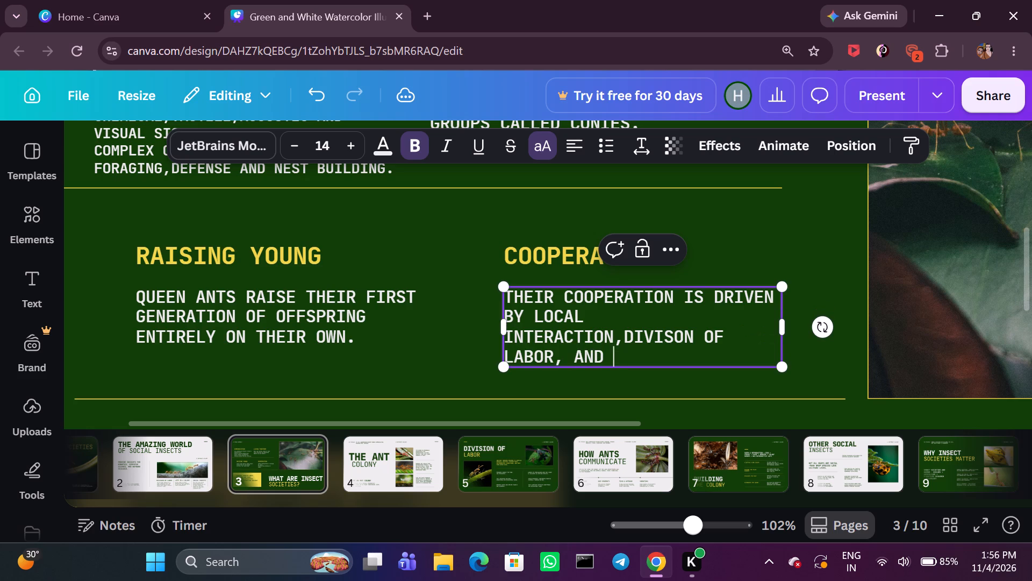
Finish the Cooperation body text with "decentralized communication.".
text(decentrali)
text(zed)
key(space)
text(comm)
text(unics)
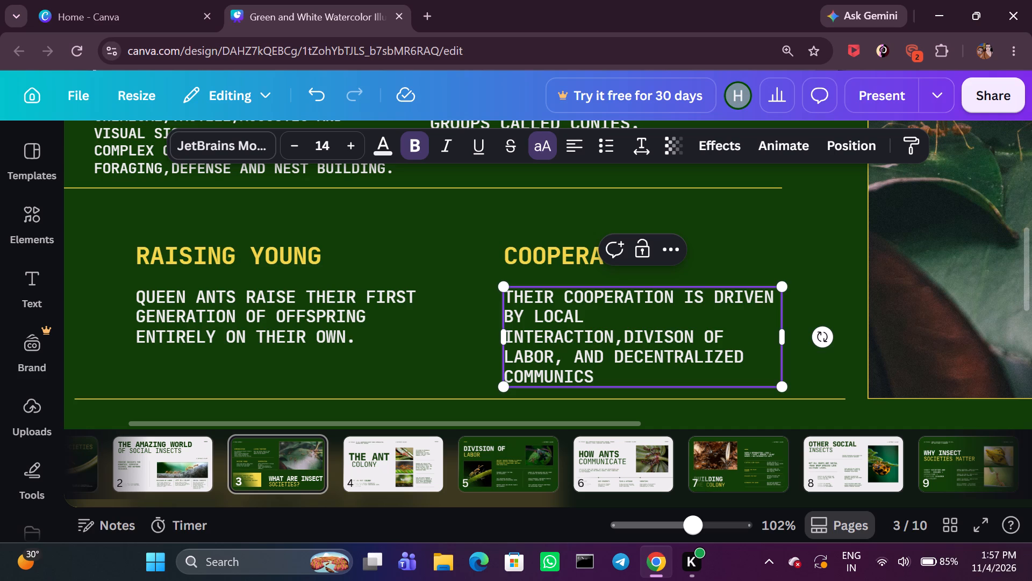
key(BackSpace)
key(a)
text(tion)
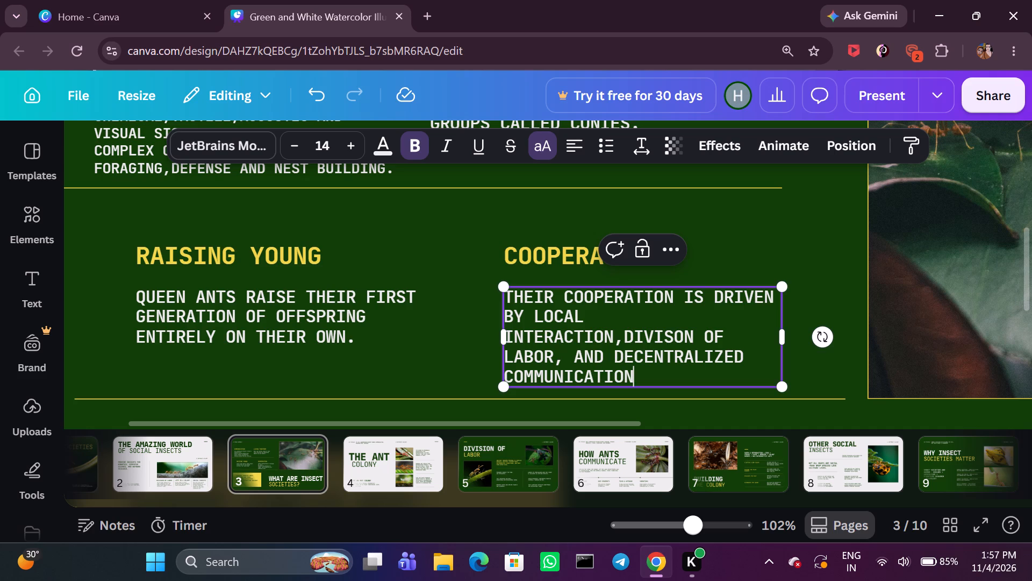
key(period)
Review page 3's text blocks, yellow callout and overall layout.
scroll(406, 413, down, 2)
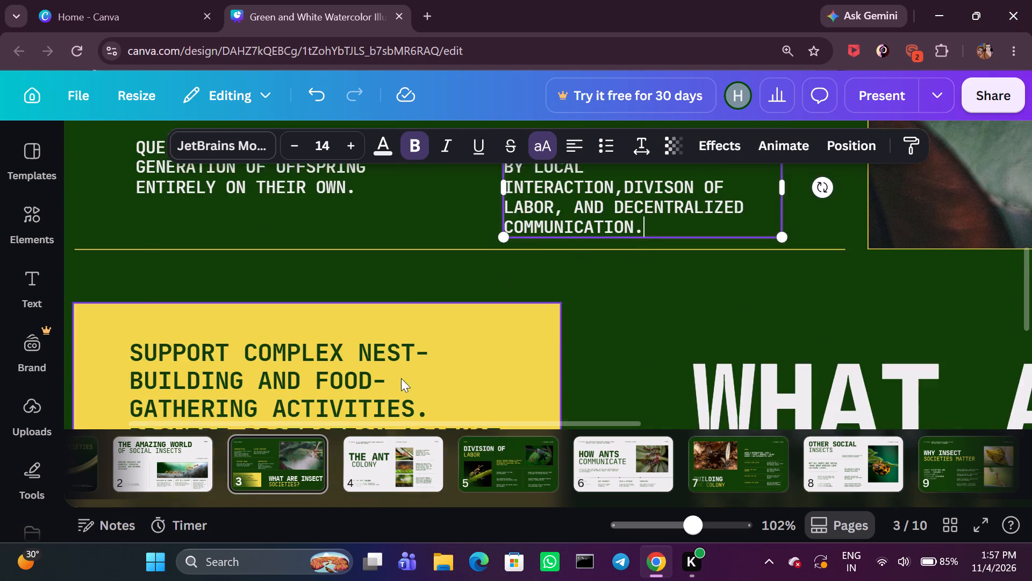
scroll(422, 356, down, 1)
scroll(250, 239, up, 1)
scroll(250, 238, down, 1)
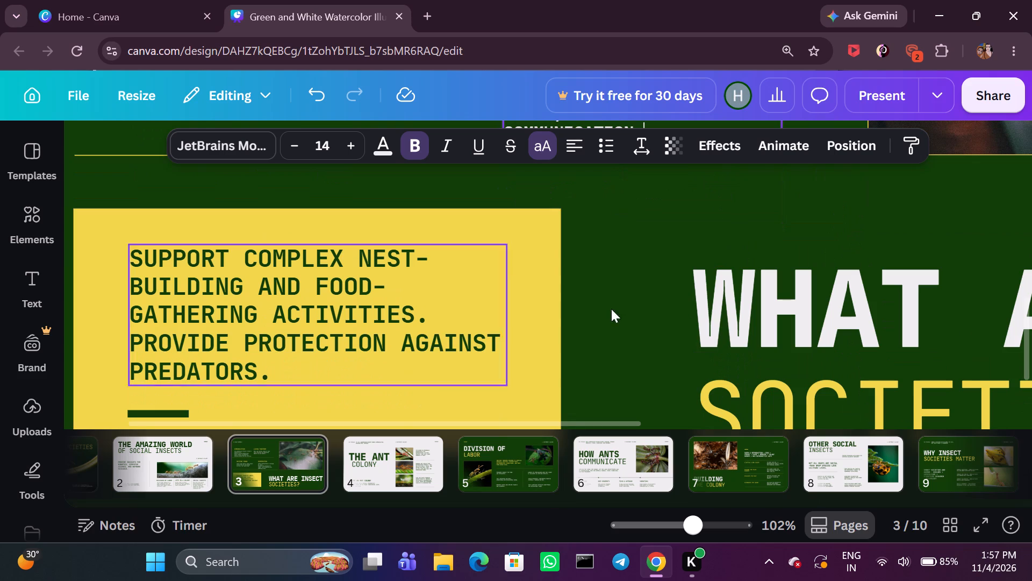
ctrl+scroll(540, 316, up, 2)
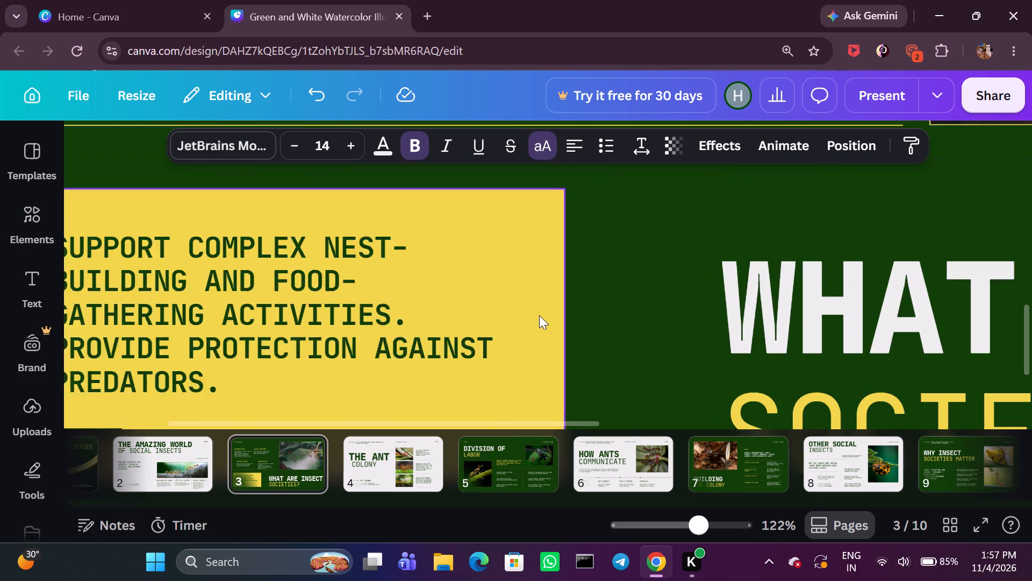
ctrl+scroll(539, 315, up, 2)
ctrl+scroll(541, 306, down, 14)
ctrl+scroll(567, 272, down, 1)
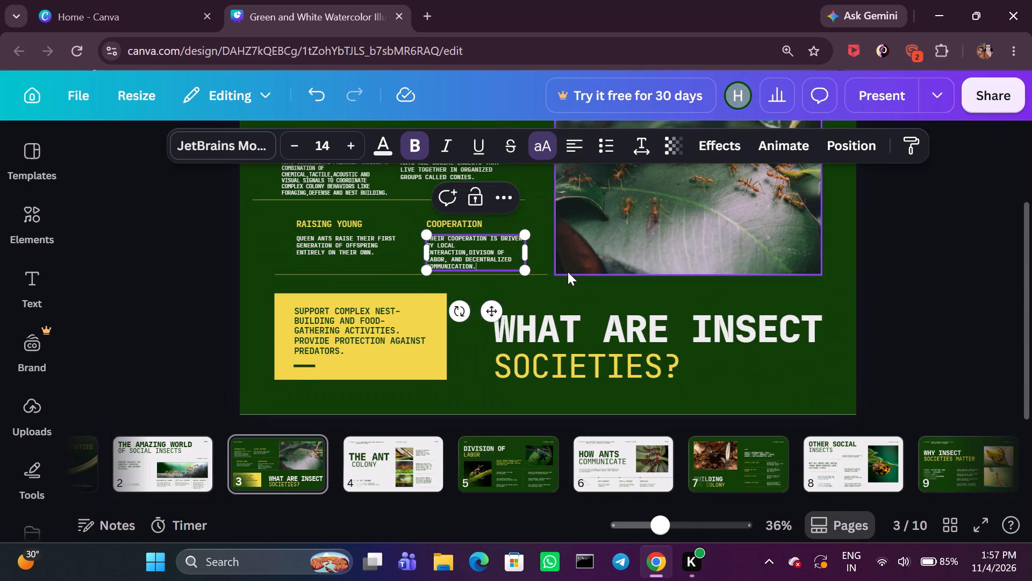
ctrl+scroll(368, 313, up, 3)
ctrl+scroll(439, 305, down, 3)
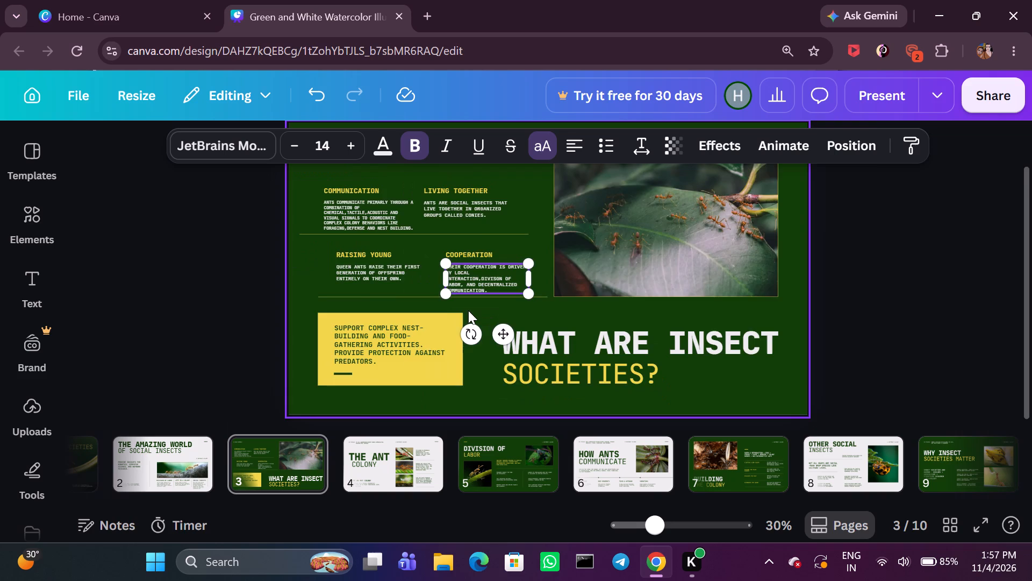
ctrl+scroll(468, 311, down, 2)
ctrl+scroll(328, 258, up, 3)
ctrl+scroll(328, 258, down, 2)
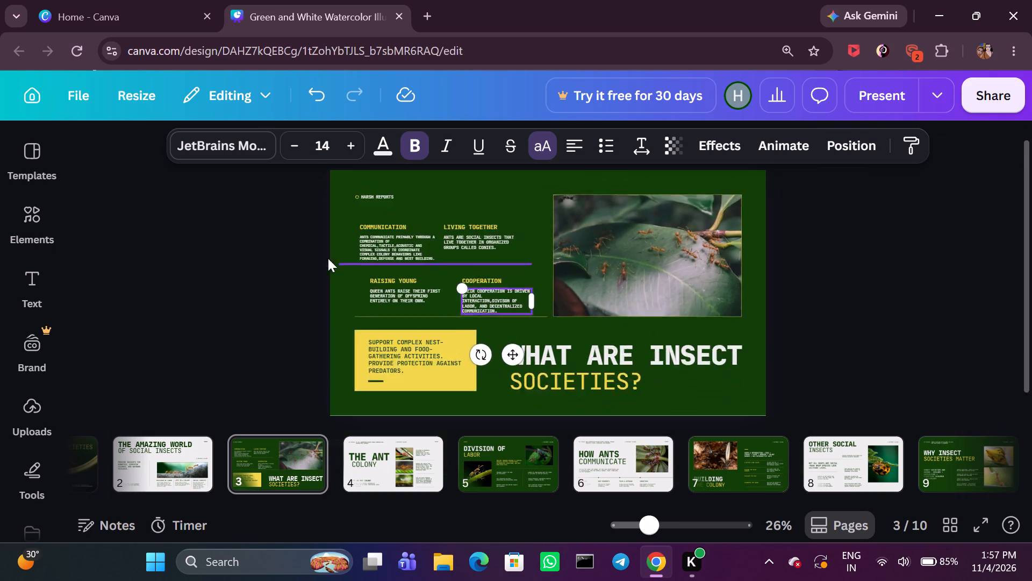
ctrl+scroll(328, 258, down, 2)
ctrl+scroll(661, 199, up, 2)
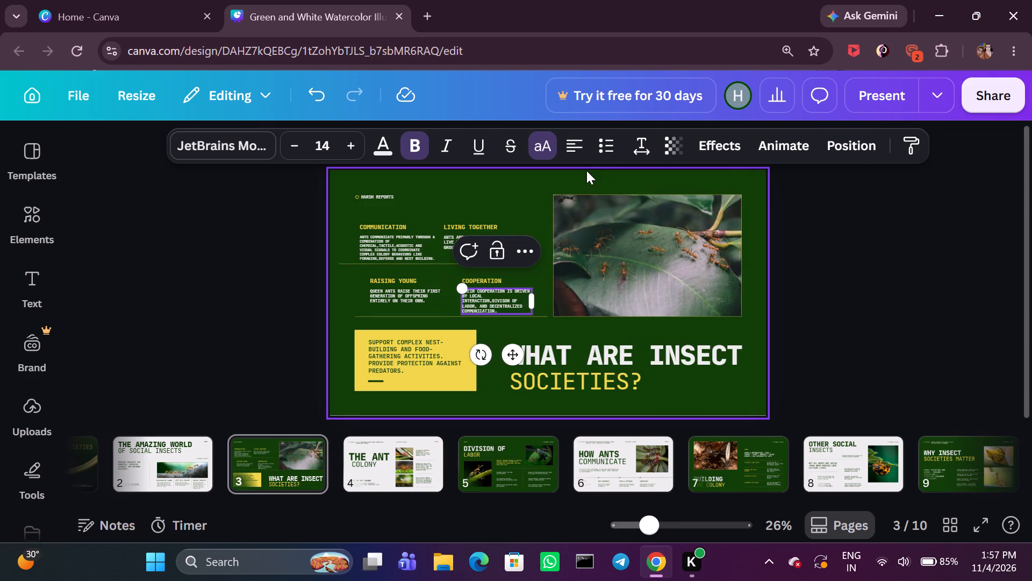
Apply the Sleek page animation to page 3, "What Are Insect Societies?".
click(582, 173)
click(565, 151)
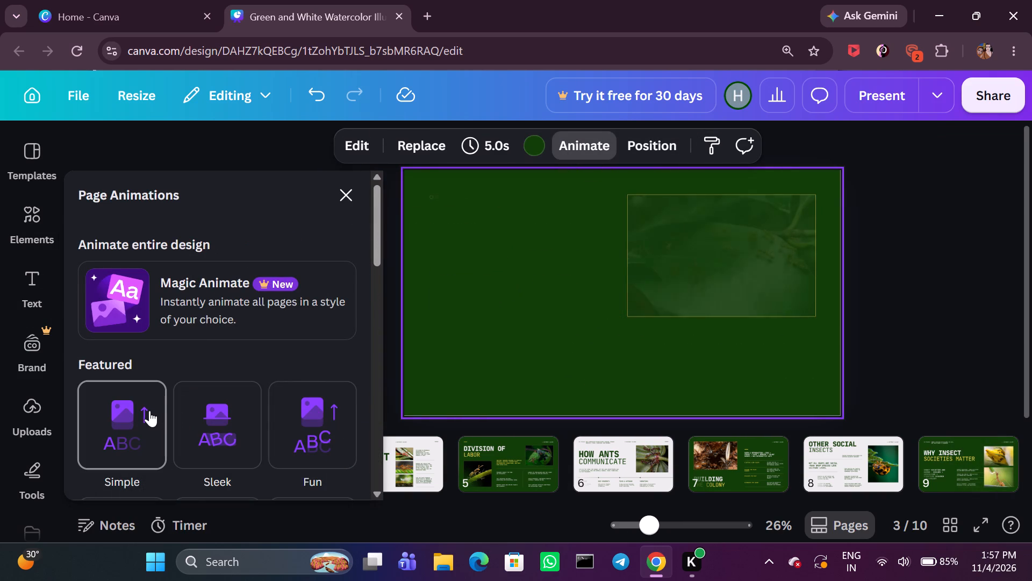
click(208, 415)
click(944, 350)
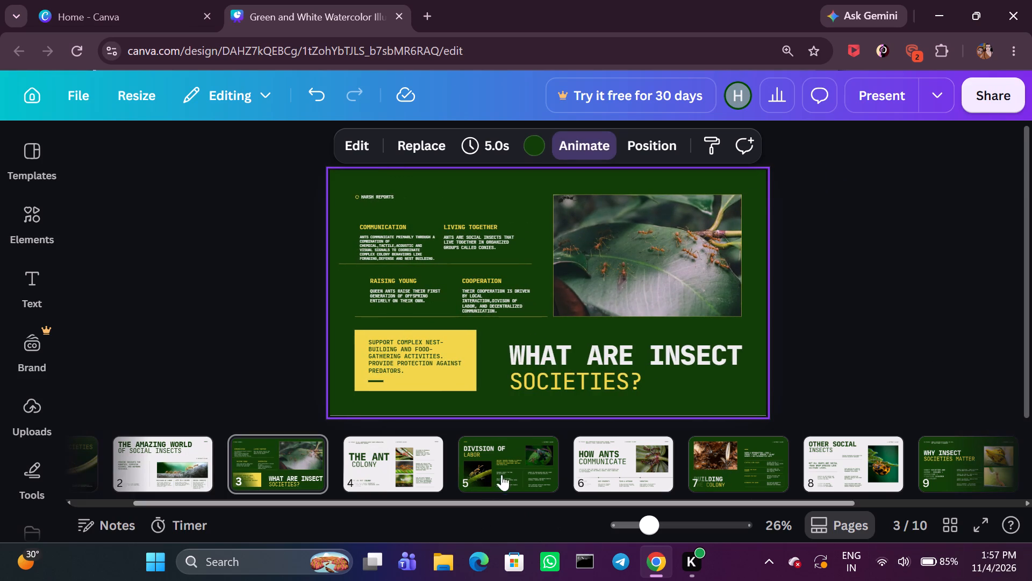
Go to page 4, "The Ant Colony", and examine its title, photos and descriptions.
click(383, 479)
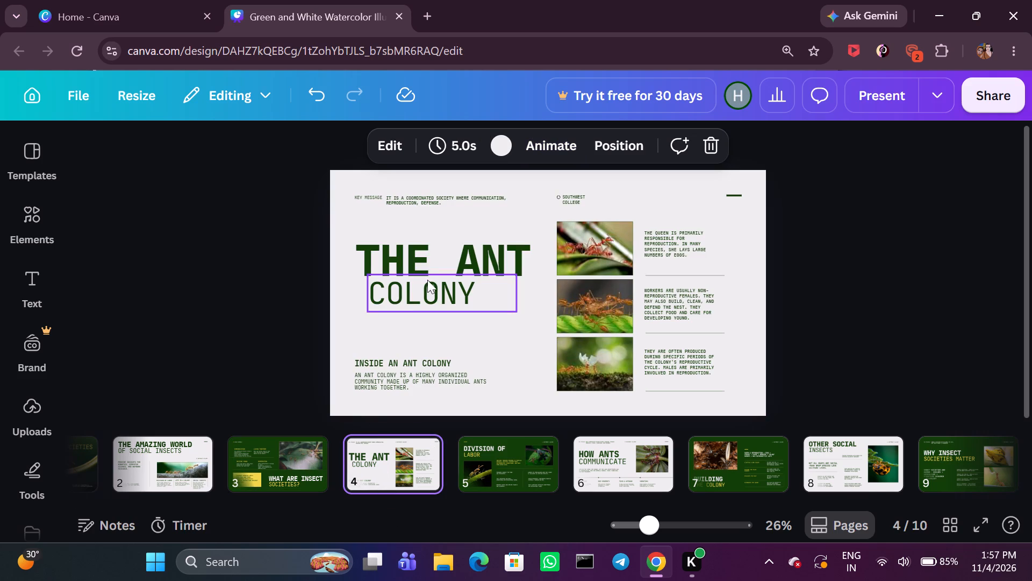
ctrl+scroll(786, 259, up, 6)
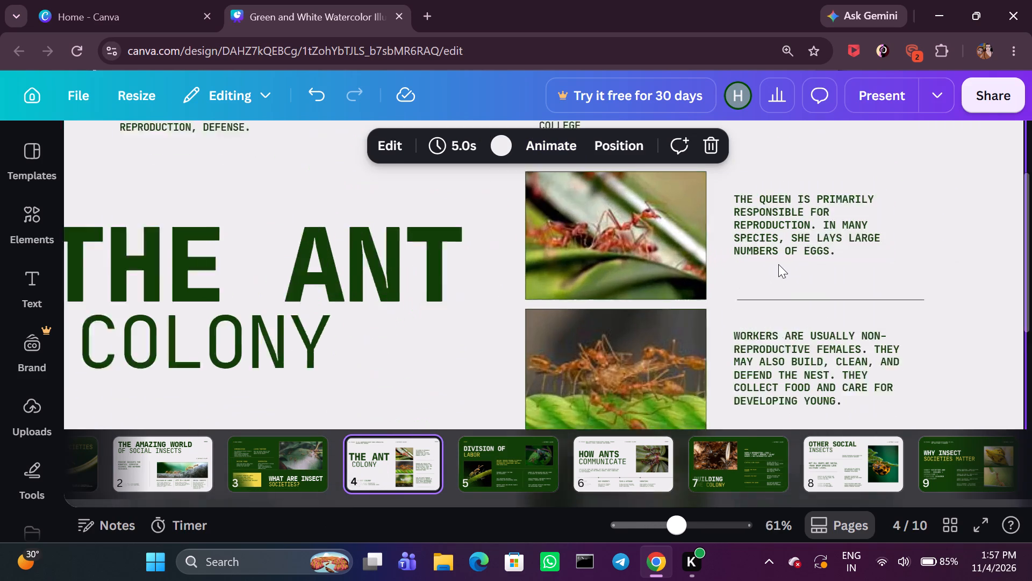
ctrl+scroll(800, 245, down, 2)
ctrl+scroll(800, 245, up, 3)
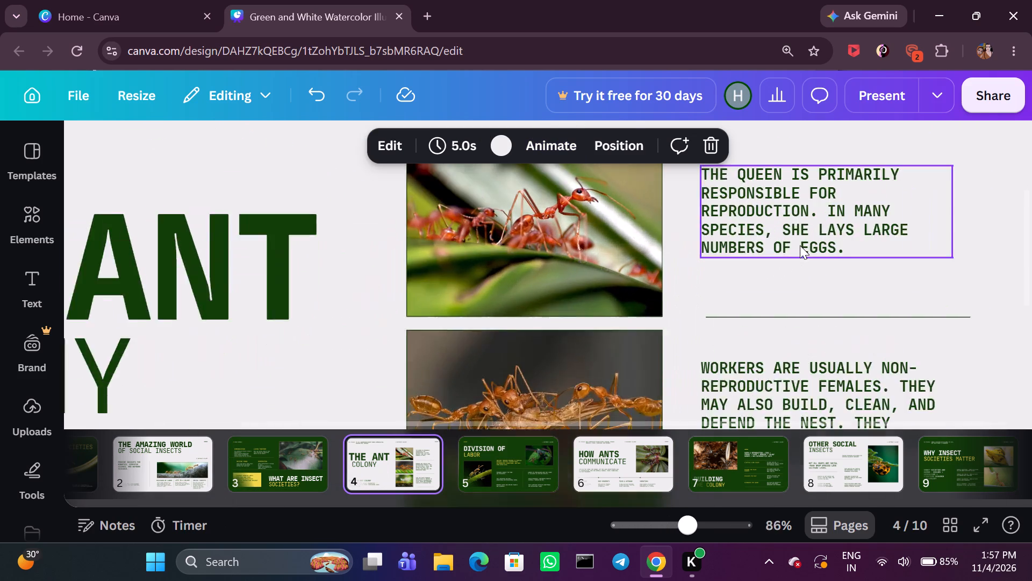
ctrl+scroll(800, 245, up, 6)
ctrl+scroll(800, 245, down, 6)
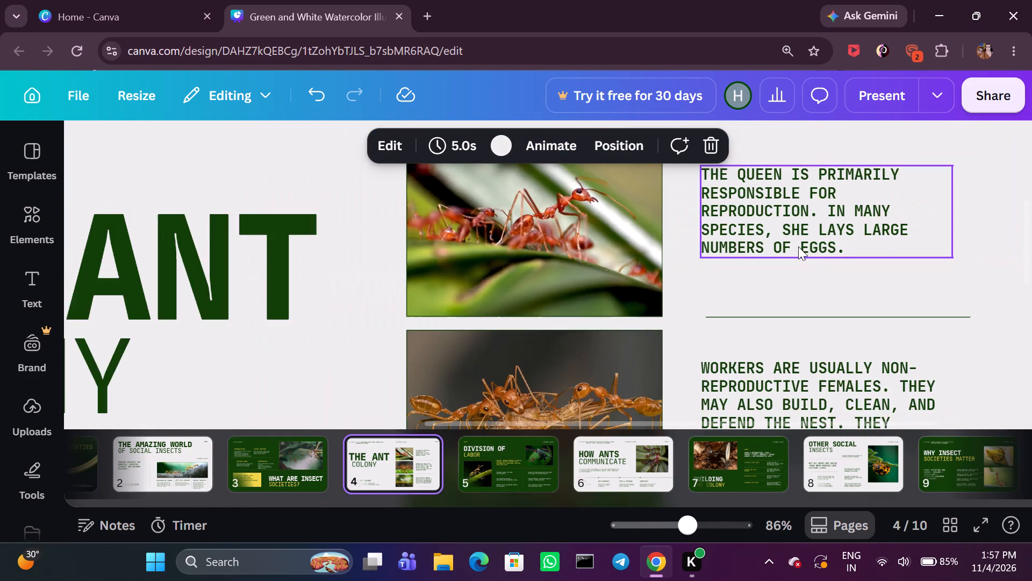
ctrl+scroll(797, 248, down, 4)
ctrl+scroll(855, 224, up, 2)
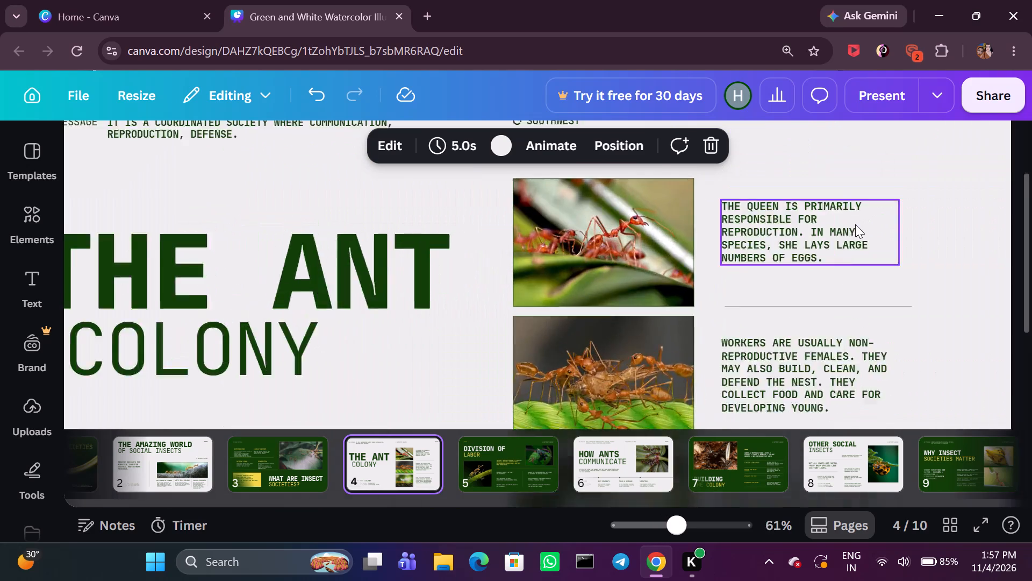
ctrl+scroll(855, 224, up, 2)
ctrl+scroll(855, 226, down, 4)
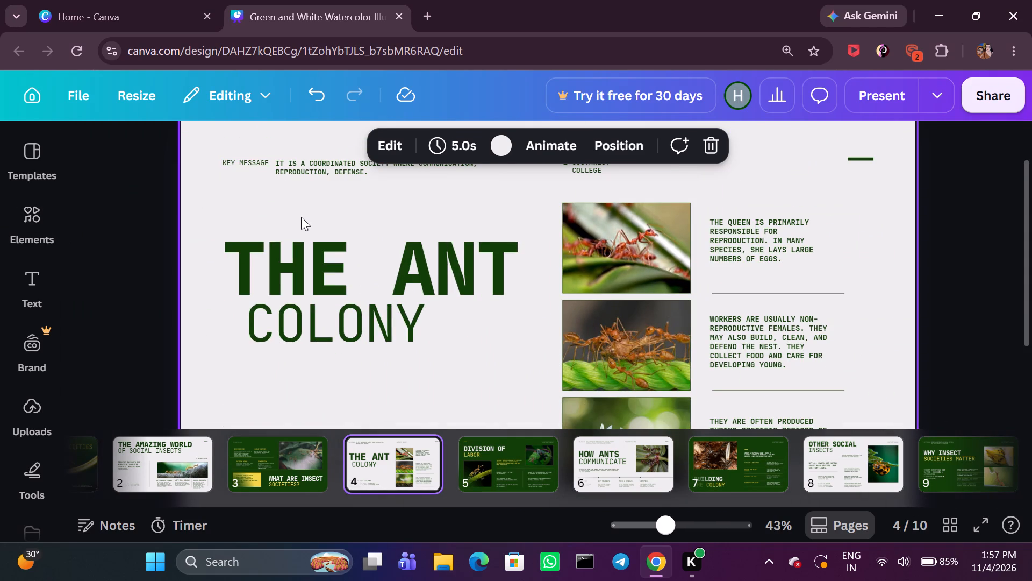
Replace the Southwest College label on page 4 with "harsh reports".
click(88, 278)
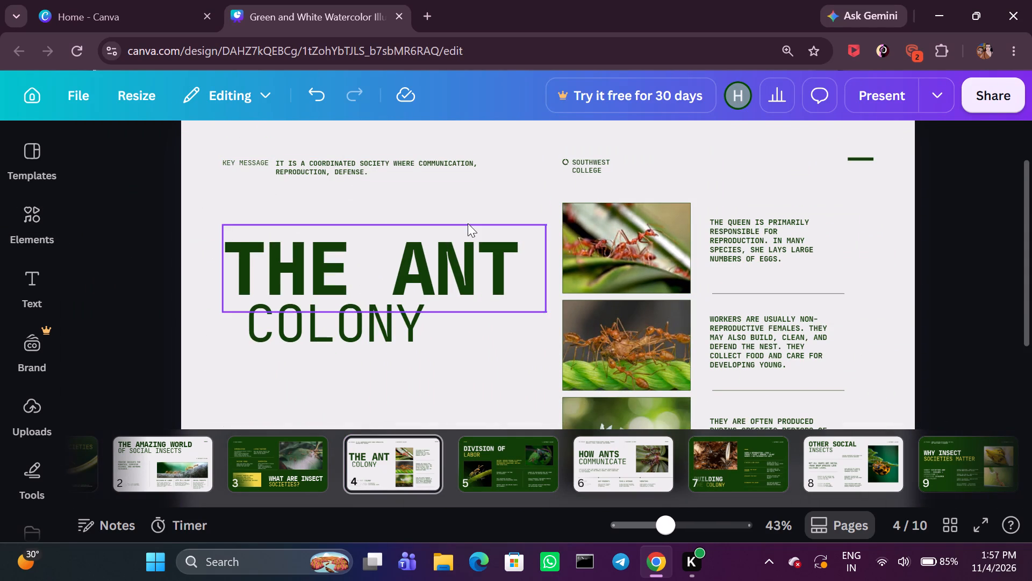
double_click(592, 170)
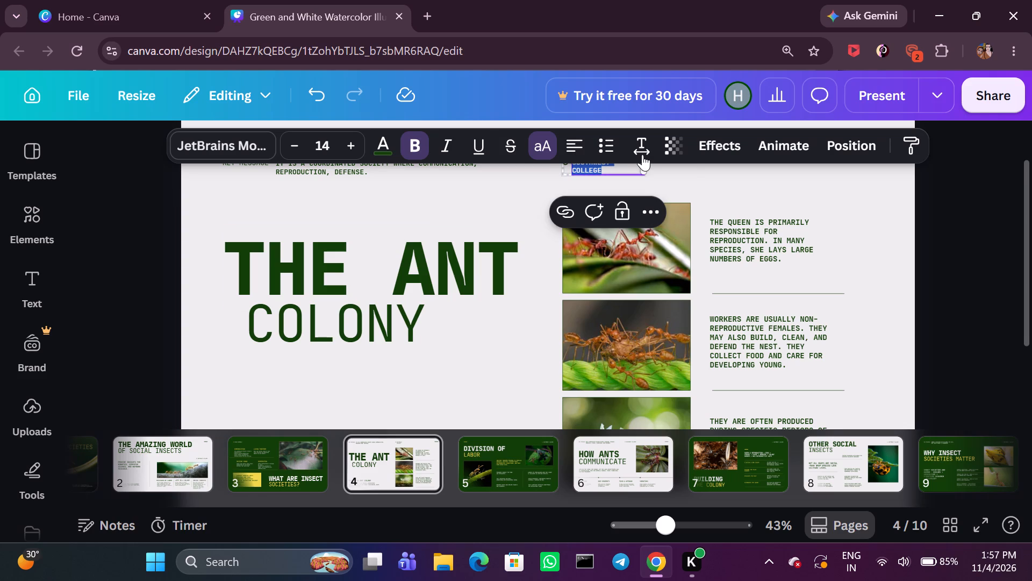
text(harsh)
key(space)
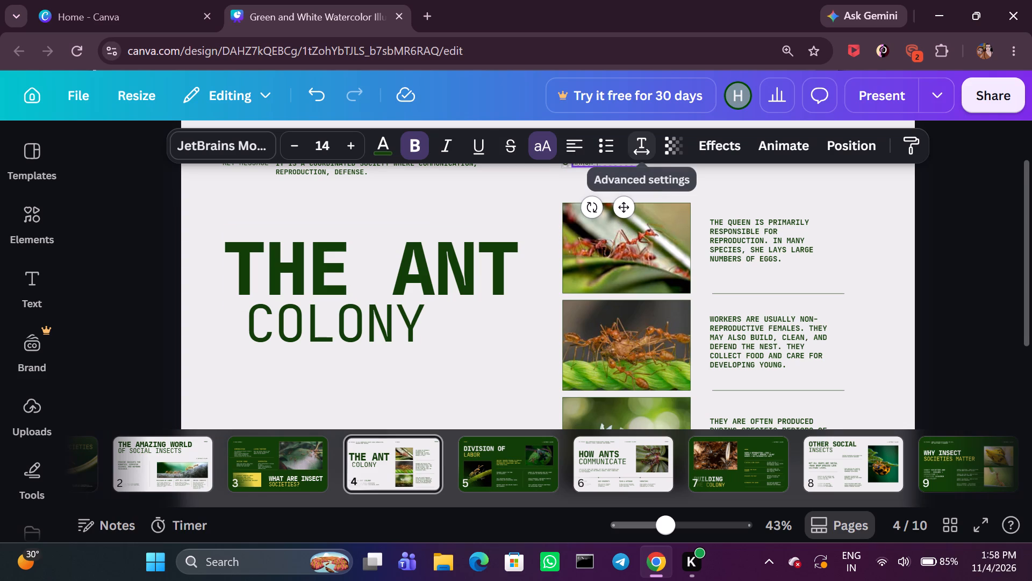
text(report)
key(s)
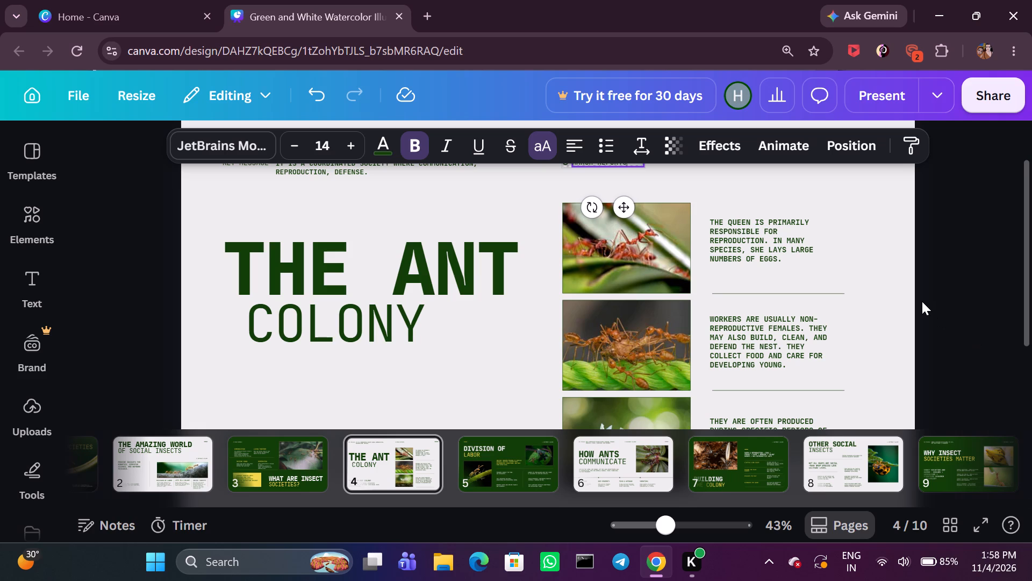
click(921, 301)
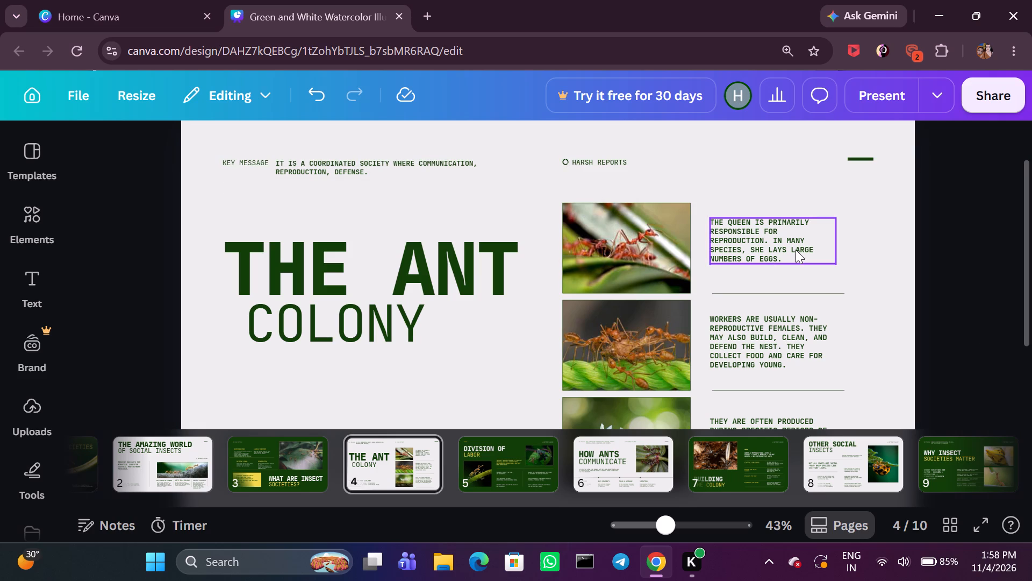
Replace page 4's queen description with "a queen ant is the primary reproducing female and usually the mother of other ants in colony.".
scroll(795, 250, up, 2)
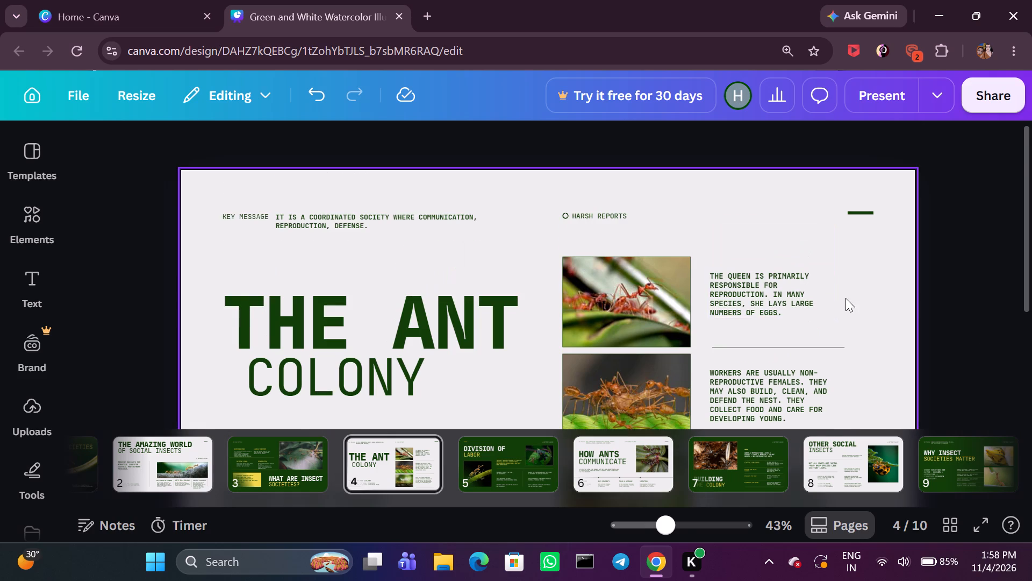
ctrl+scroll(845, 297, up, 7)
click(715, 285)
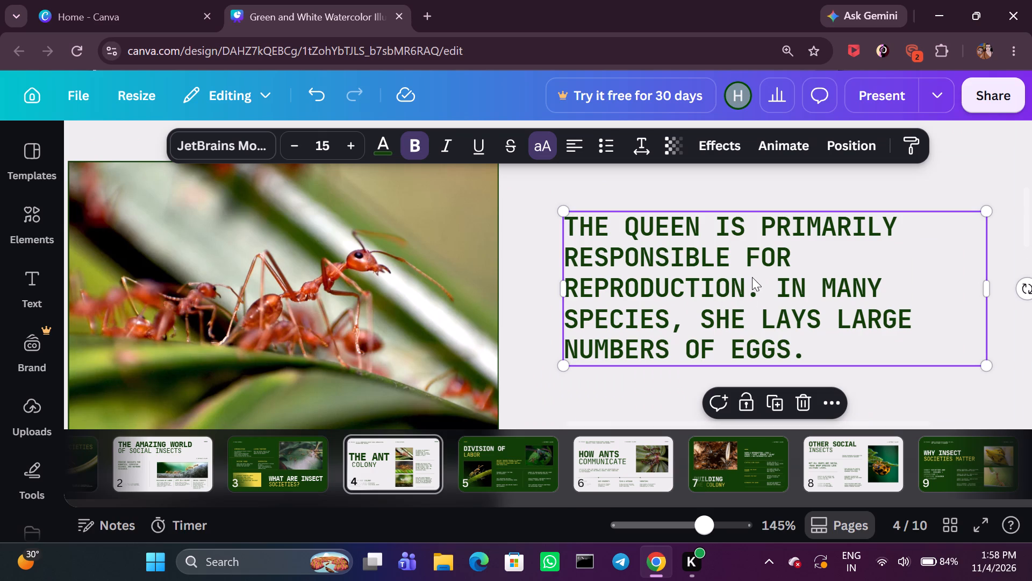
double_click(702, 279)
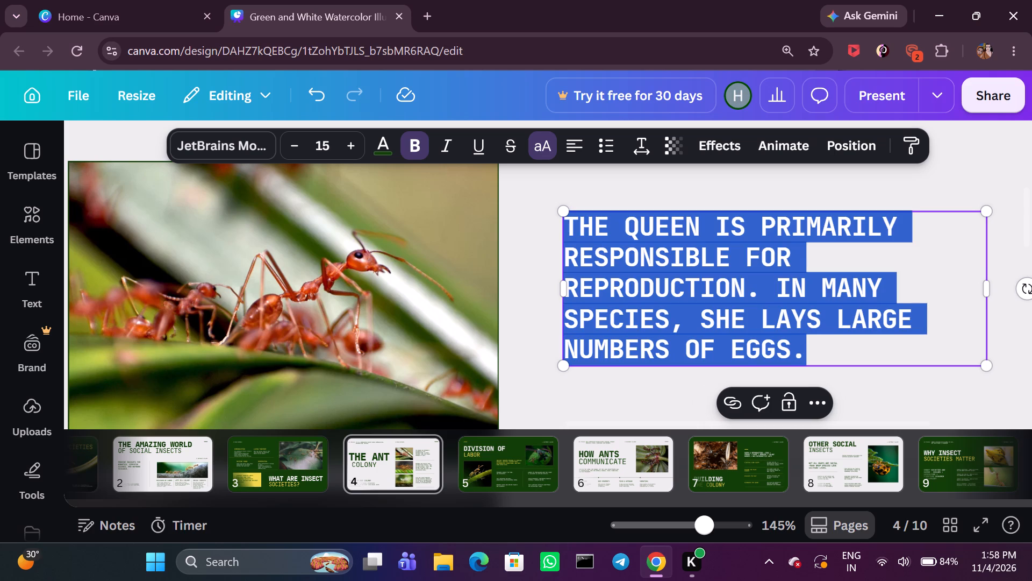
text(a)
key(space)
text(quee)
text(n an)
text(t)
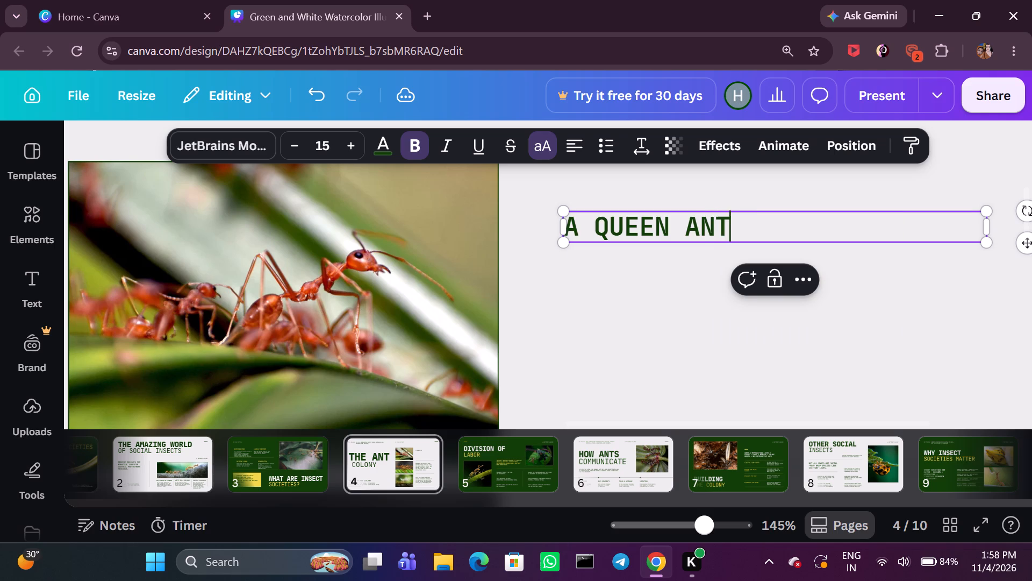
key(space)
text(is)
key(space)
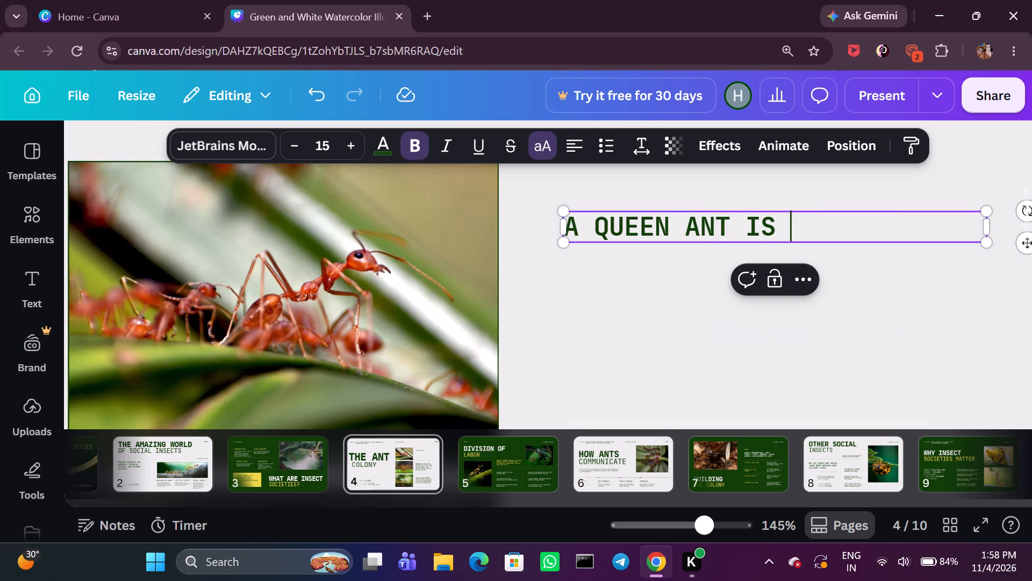
text(the prim)
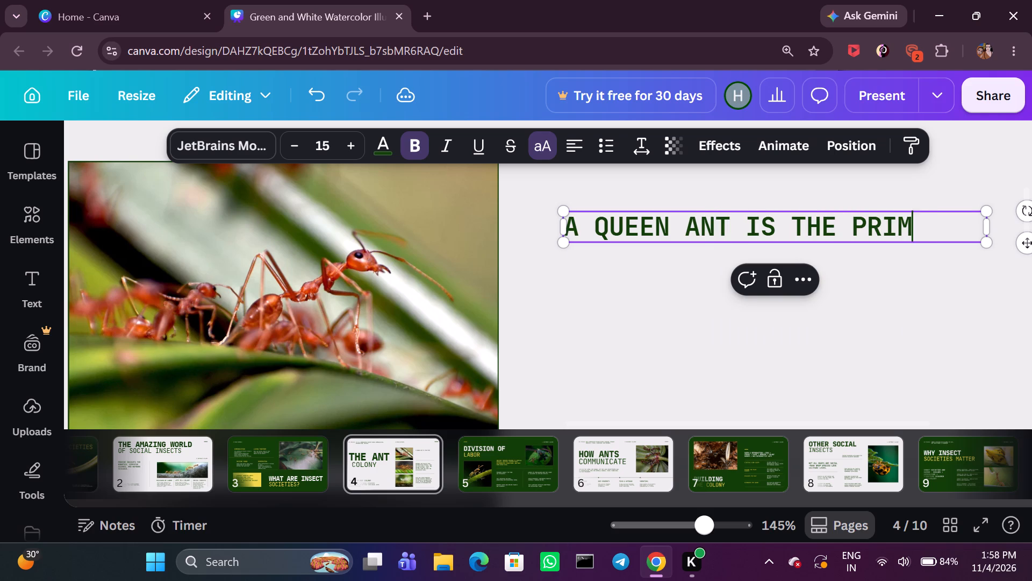
text(ary)
key(space)
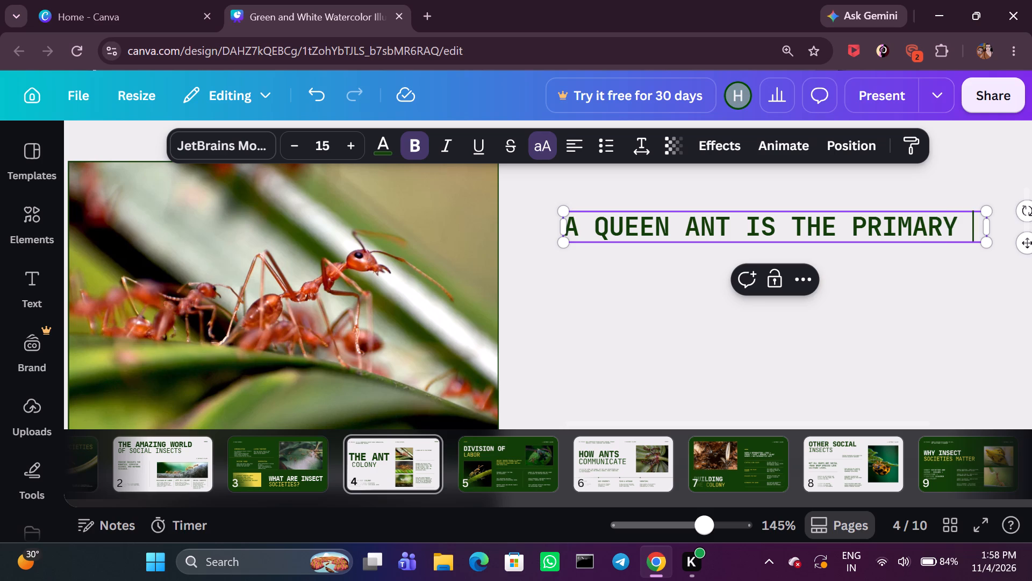
text(re)
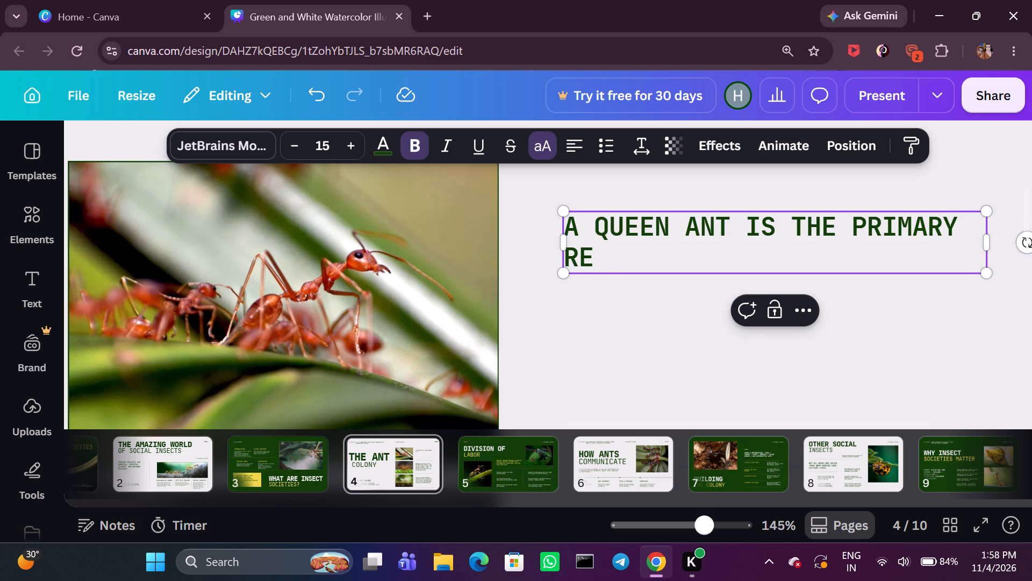
text(produ)
text(cing female)
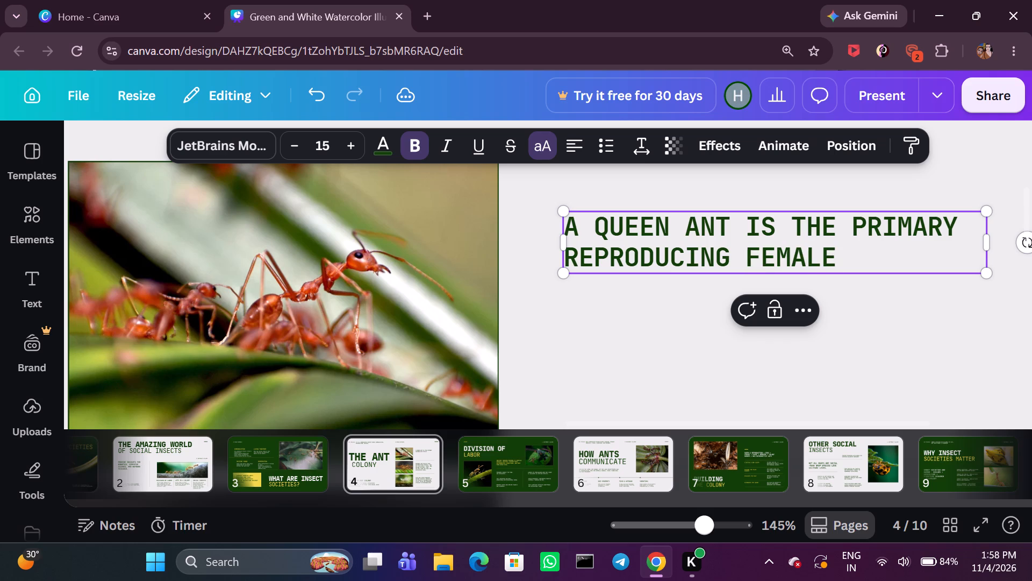
key(space)
text(and)
key(space)
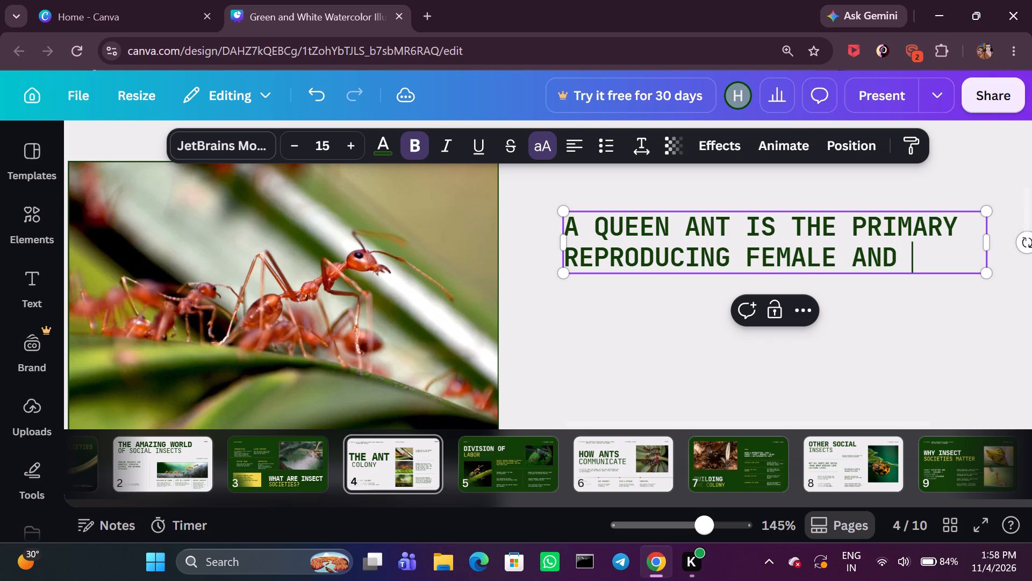
text(usa)
key(l)
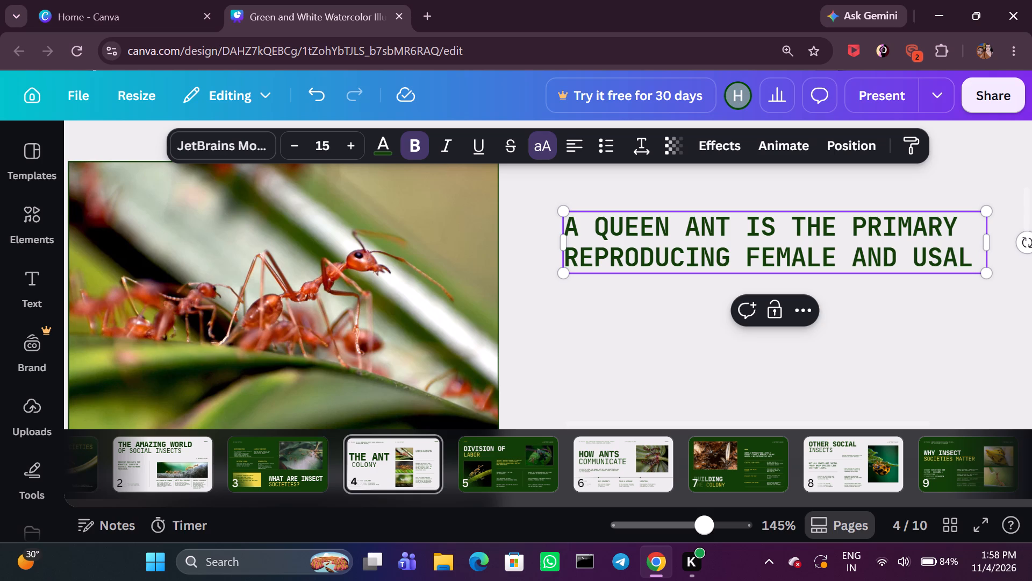
key(l)
key(BackSpace)
key(BackSpace)
key(BackSpace)
text(uall)
key(y)
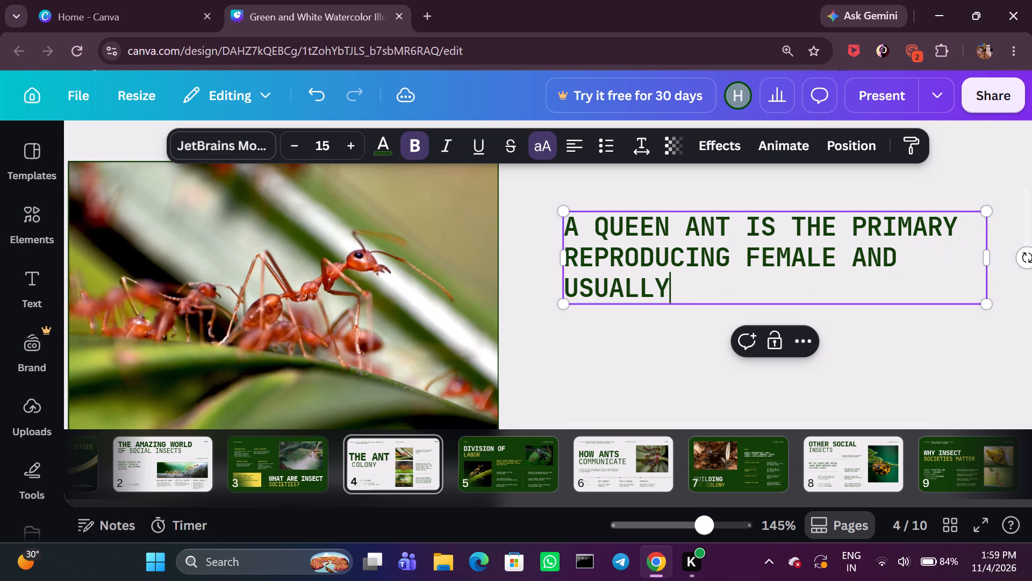
key(space)
text(the)
key(space)
text(mo)
text(ther)
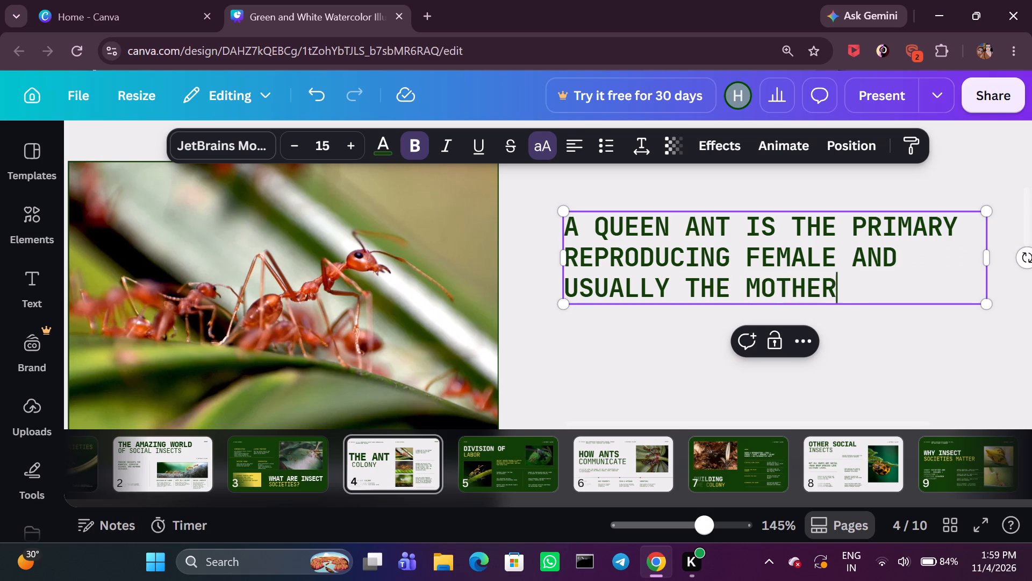
key(space)
text(of)
key(space)
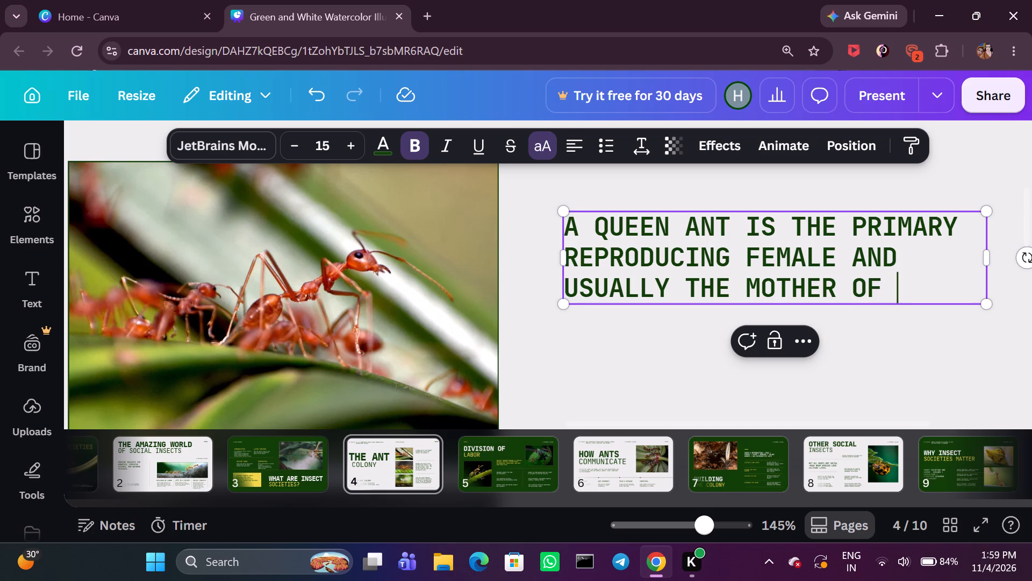
text(other ants)
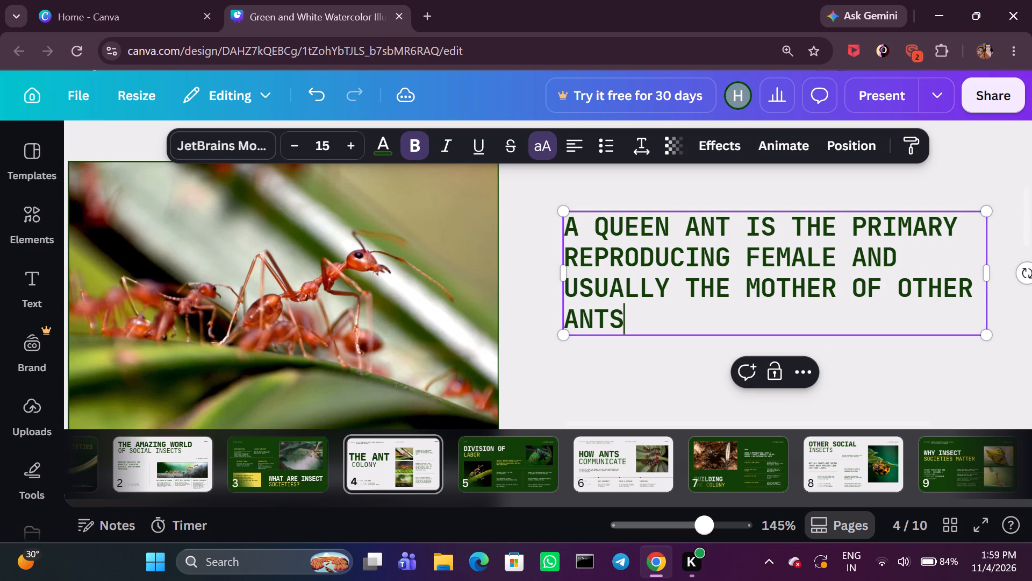
key(space)
text(in colony.)
Replace page 4's worker description, beside the second ant photo, with "workers ants are sterile,wingless females".
scroll(342, 259, down, 2)
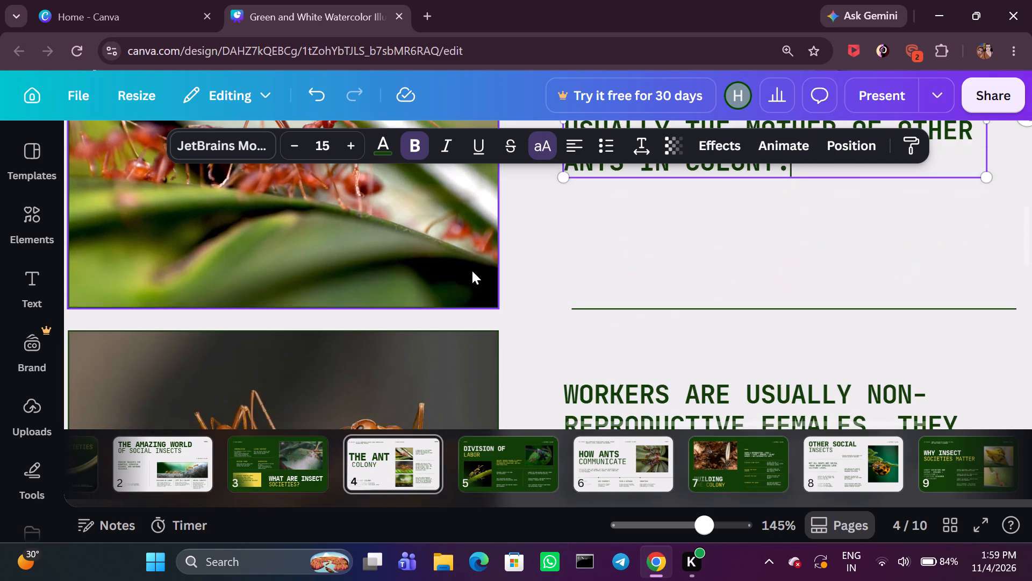
scroll(491, 274, down, 2)
scroll(588, 286, down, 1)
scroll(596, 272, up, 2)
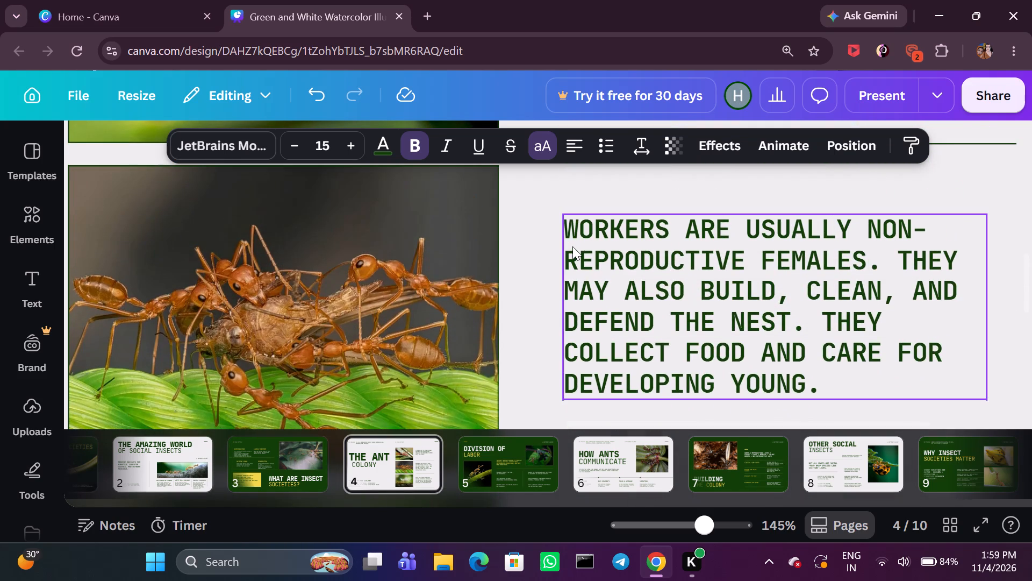
double_click(571, 227)
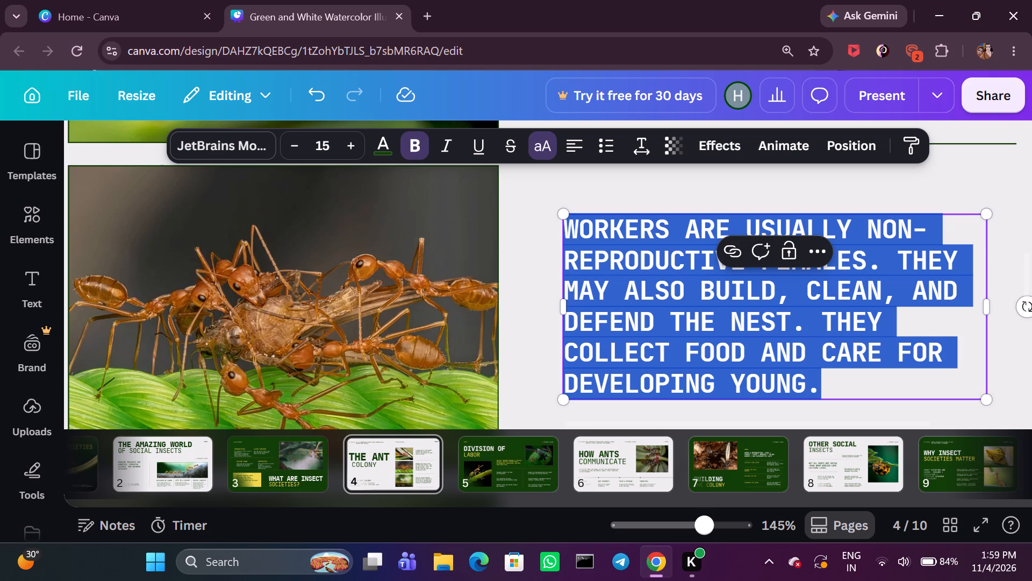
text(workers ants are)
key(space)
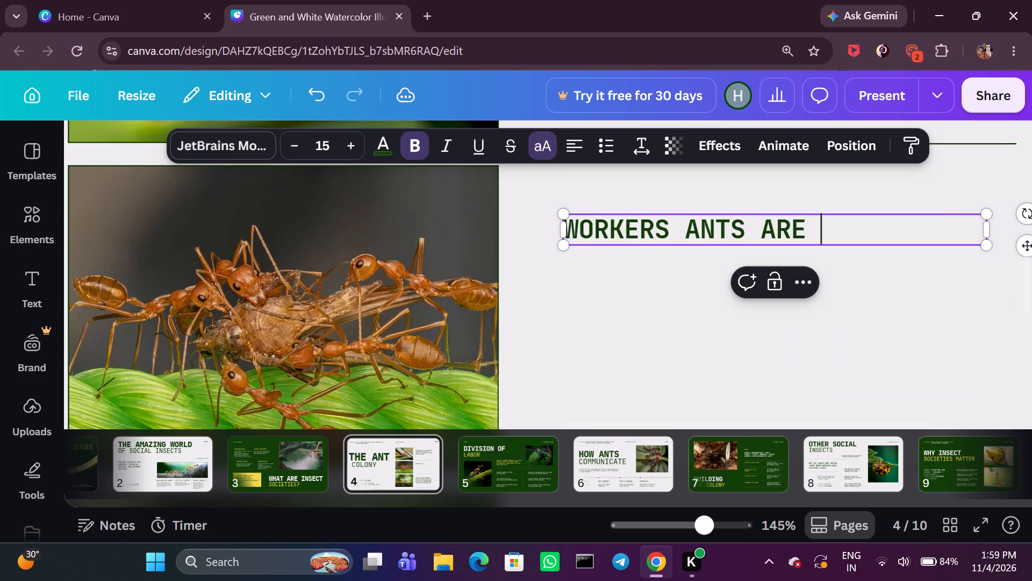
key(s)
key(t)
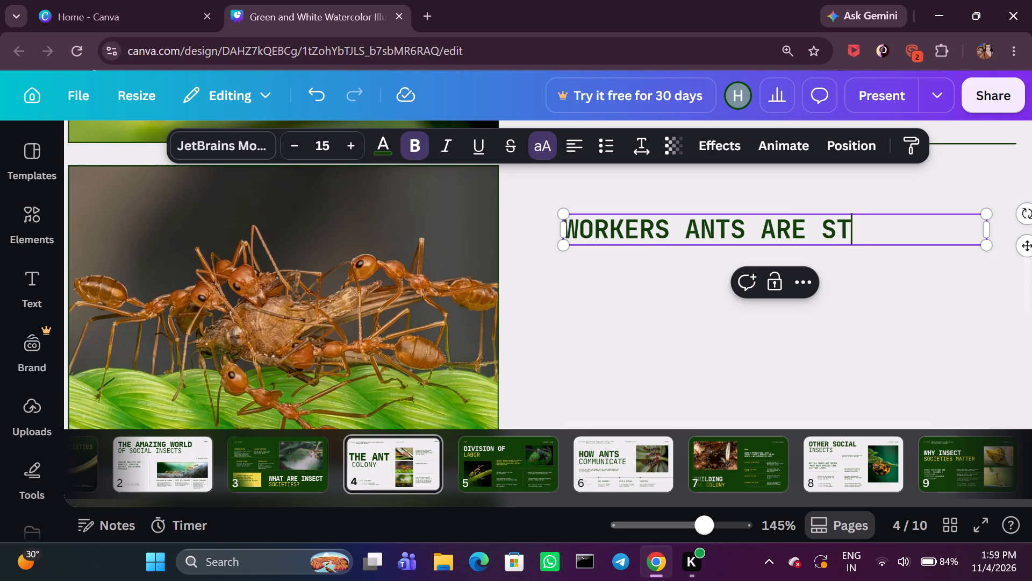
text(er)
text(ile)
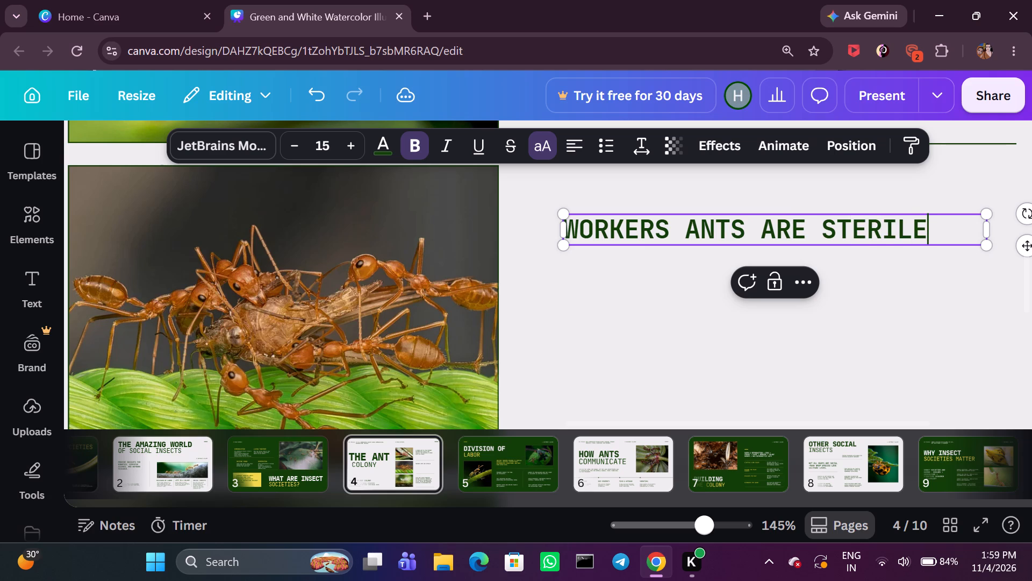
text(,will)
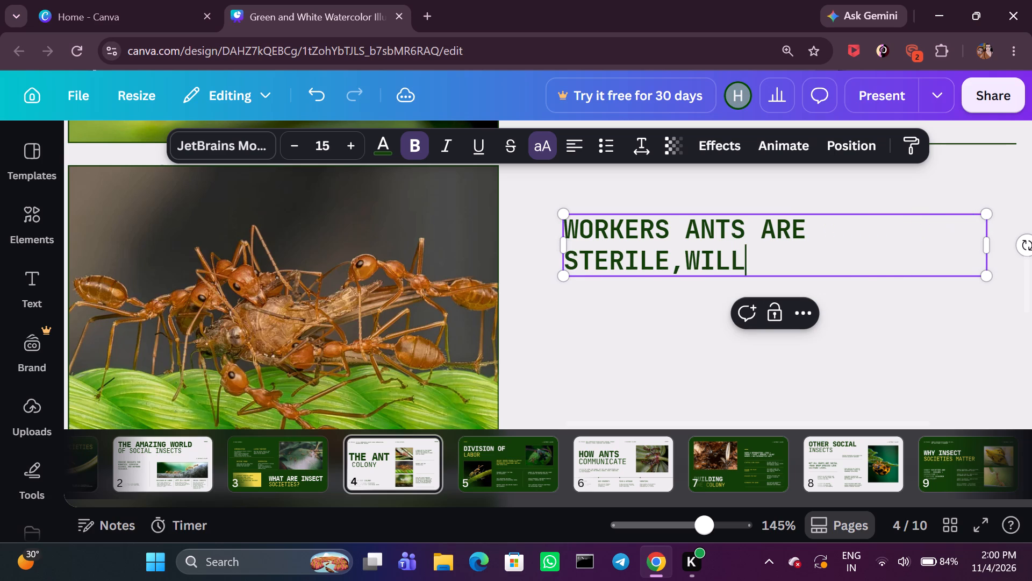
key(BackSpace)
key(BackSpace)
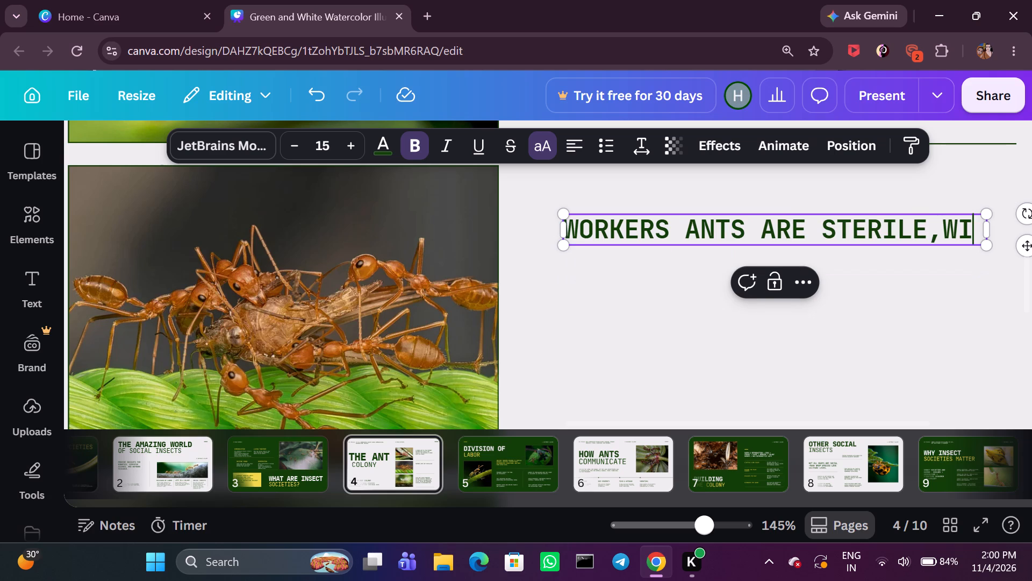
text(ngles)
key(s)
key(space)
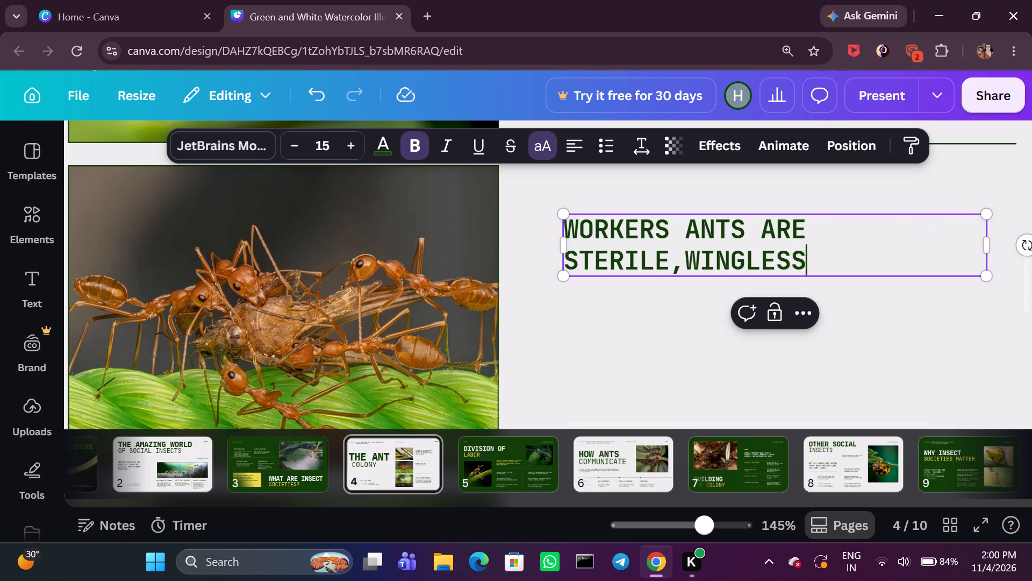
text(females)
key(space)
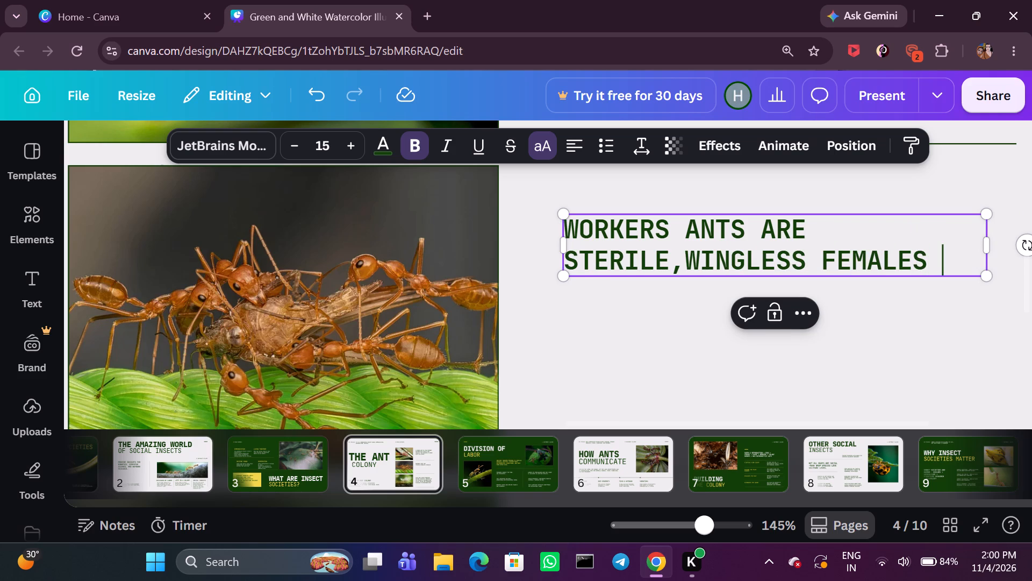
Continue page 4's worker description with "that make up more than 90% of an ant colony".
text(th)
key(e)
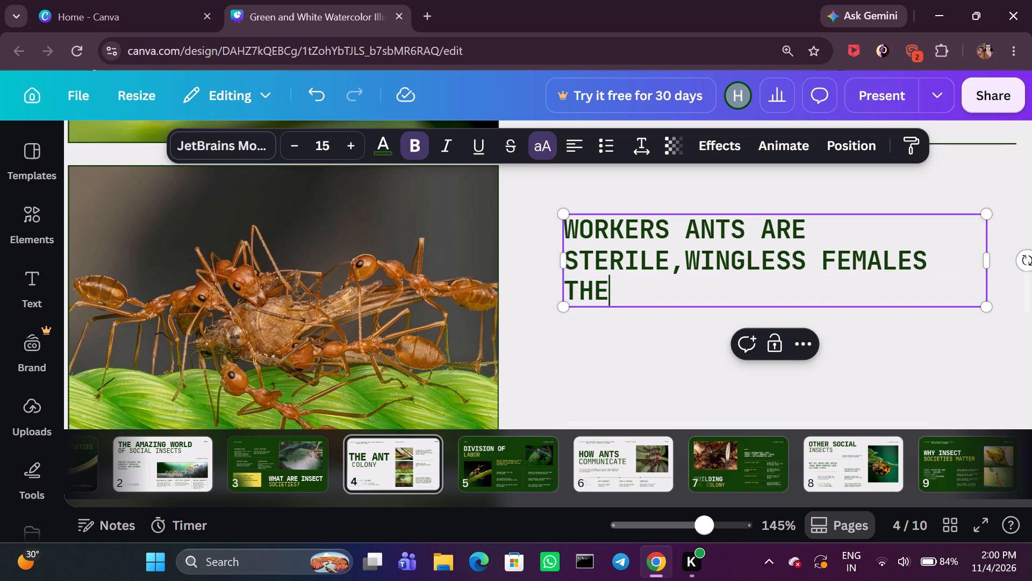
key(BackSpace)
key(a)
key(t)
key(space)
text(make up)
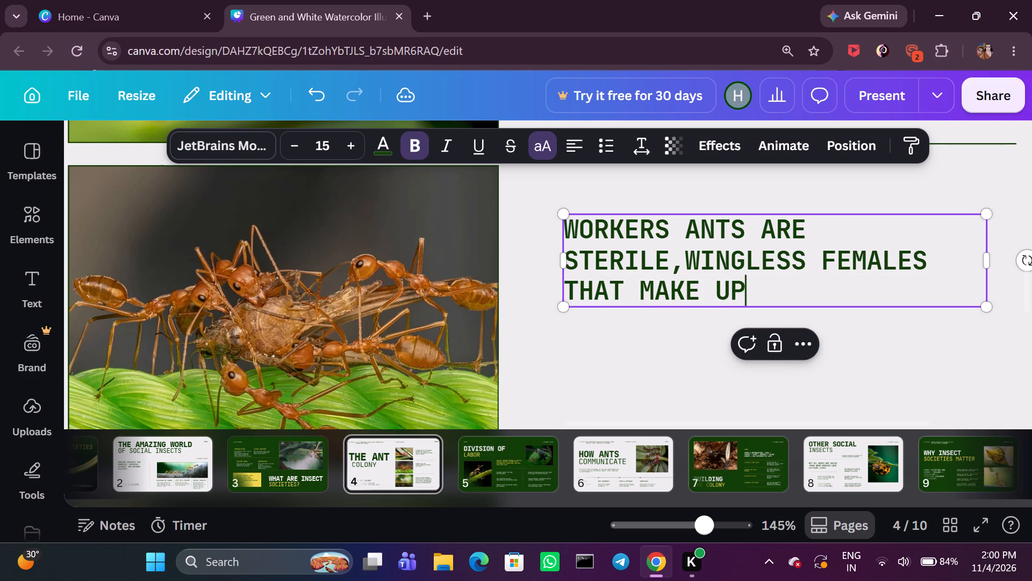
key(space)
text(more than)
key(space)
text(90)
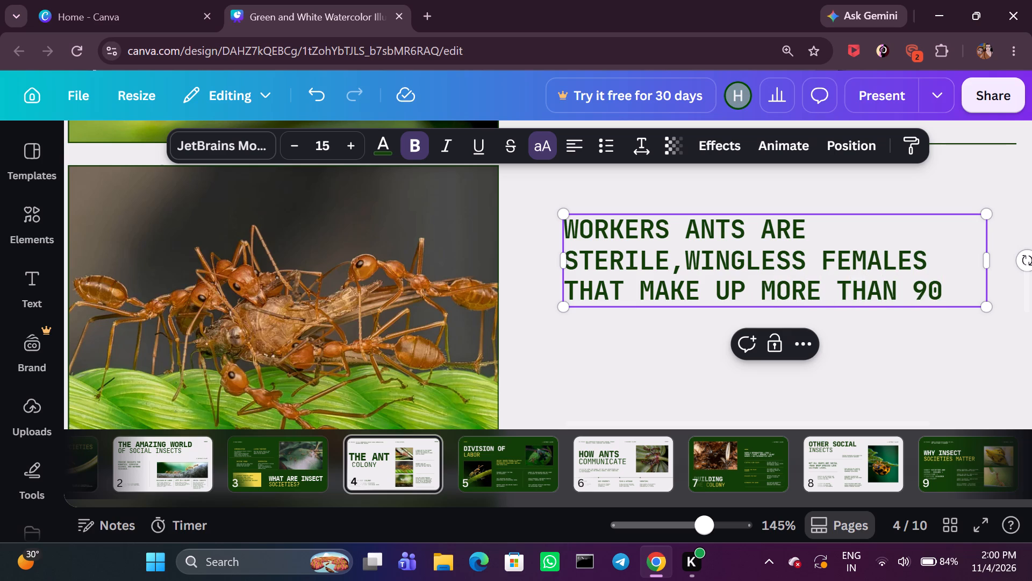
key(shift+percent)
key(space)
text(of ant)
key(space)
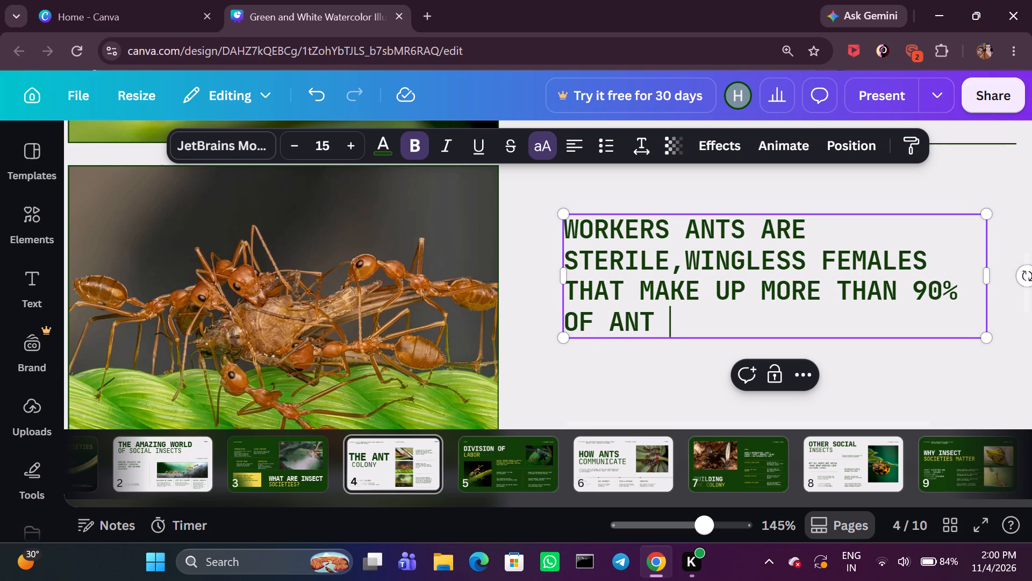
key(Left)
key(Left)
key(Left)
key(Left)
text(an)
key(space)
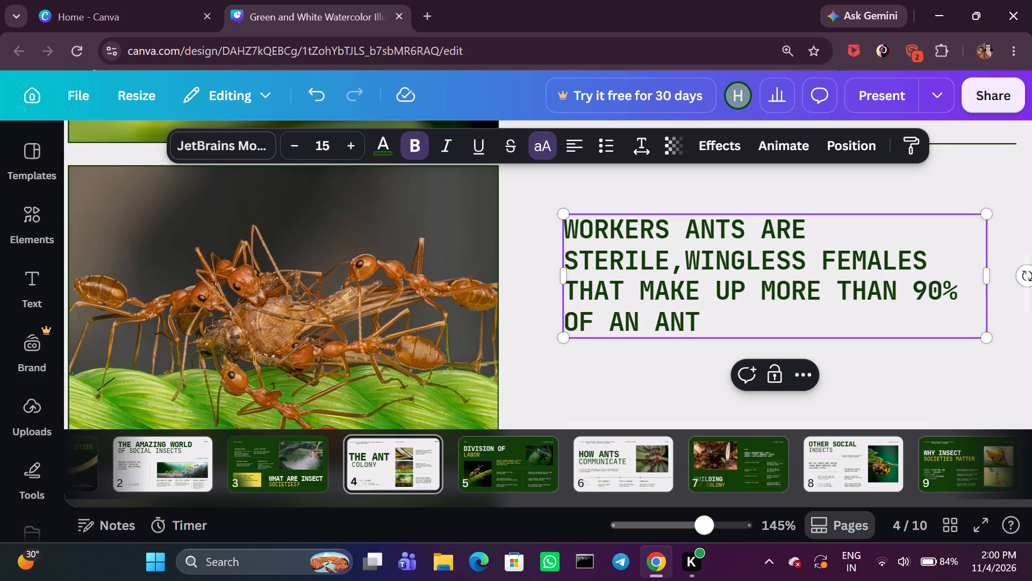
key(Right)
key(Right)
key(Right)
key(Right)
key(Right)
key(Right)
text(colony)
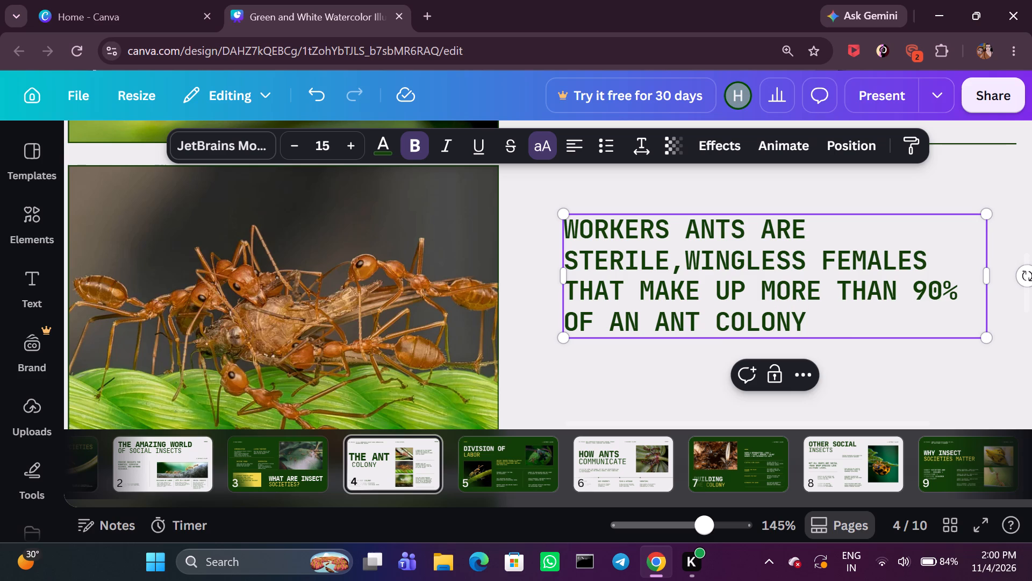
Continue page 4's worker description with "and carry out all".
key(space)
text(and)
key(space)
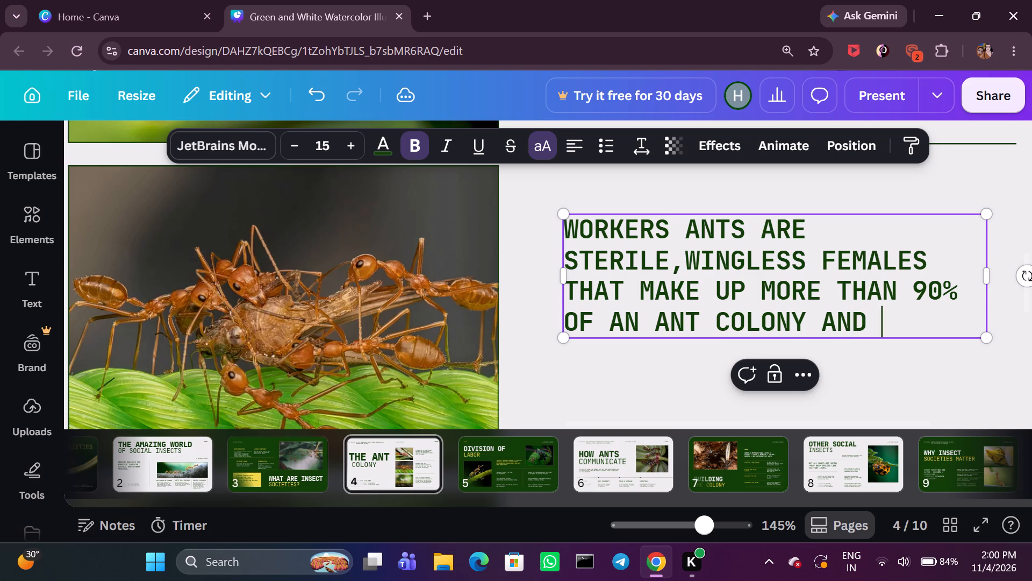
text(caryy)
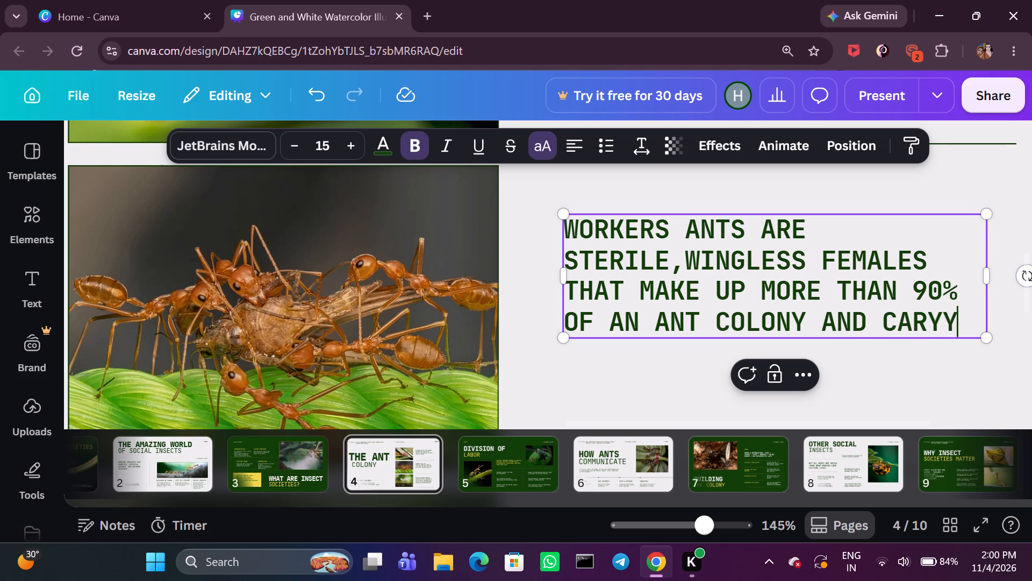
key(BackSpace)
key(BackSpace)
text(ry)
key(space)
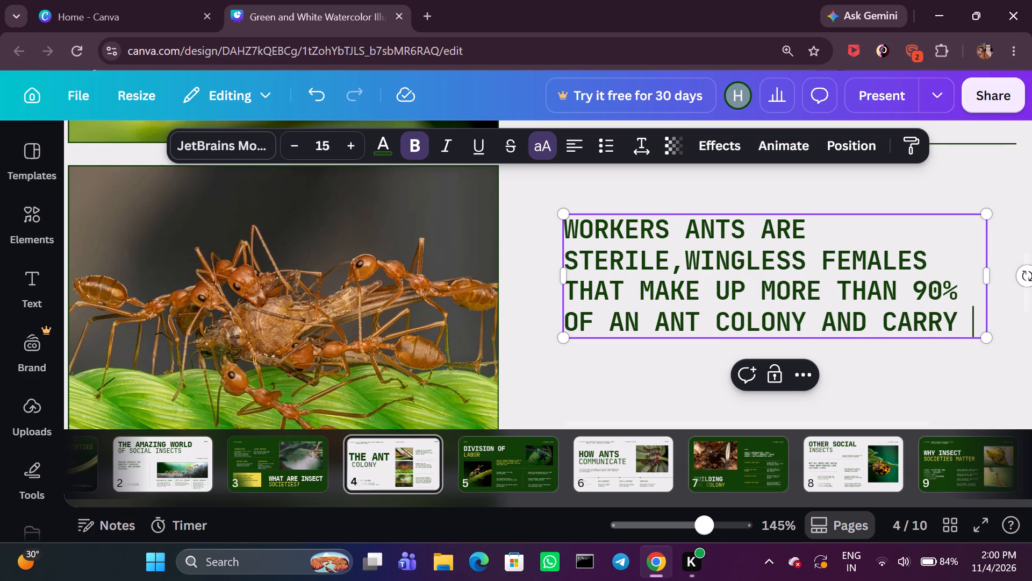
text(out)
key(space)
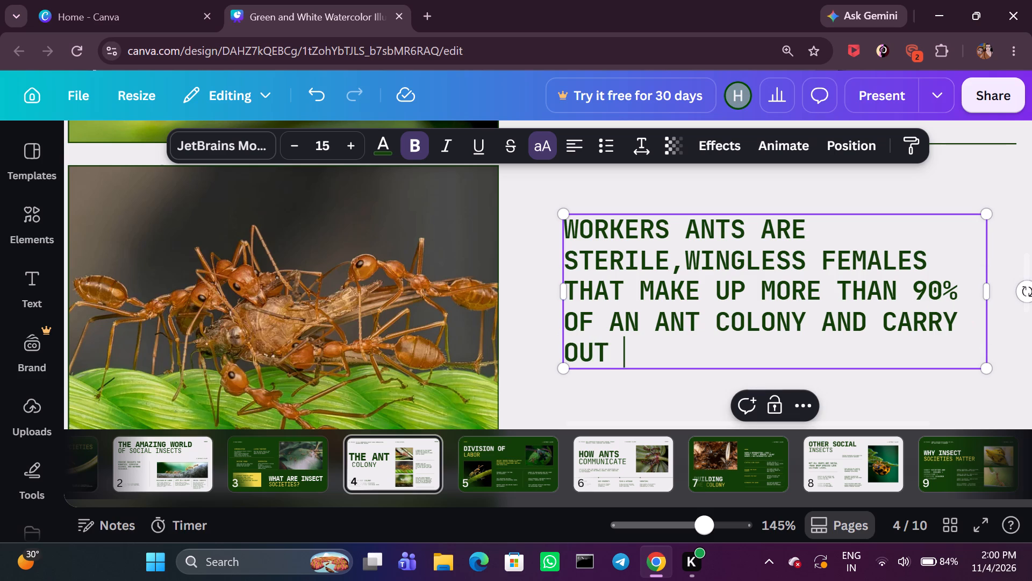
text(all)
key(space)
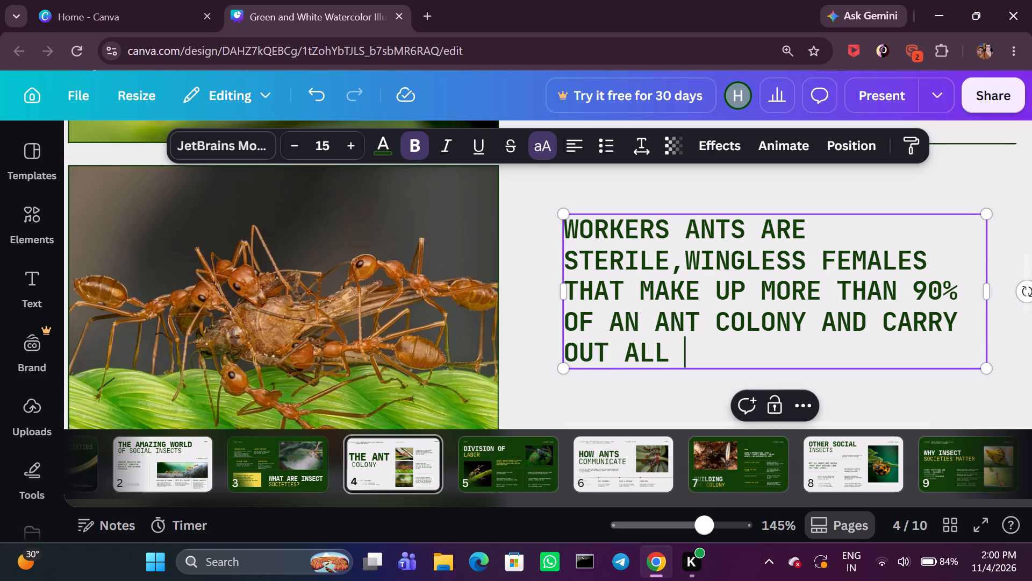
Add "non-reproductive tasks" to the end of page 4's worker description.
text(non)
key(minus)
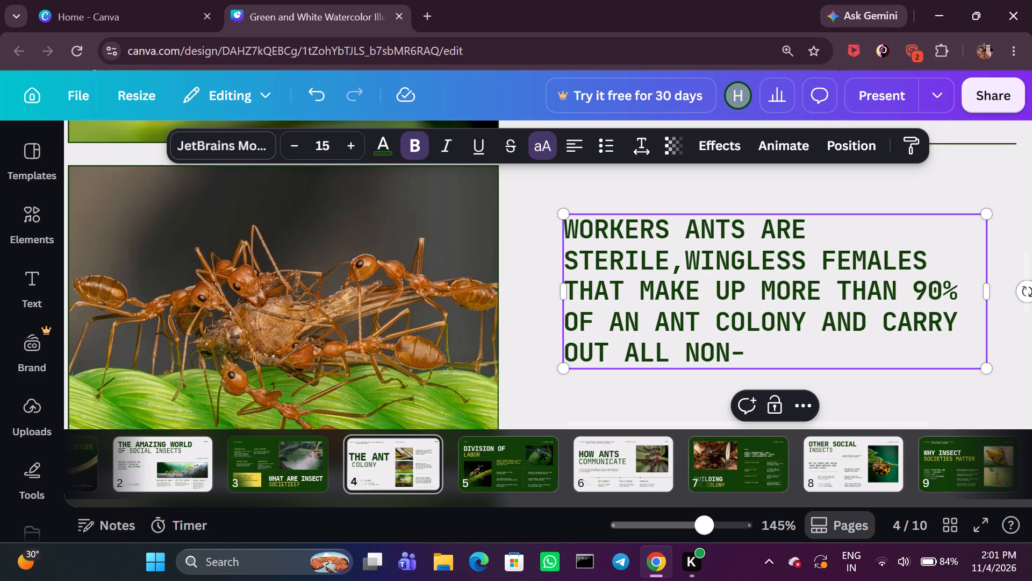
text(rep)
text(eo)
key(BackSpace)
key(BackSpace)
text(re)
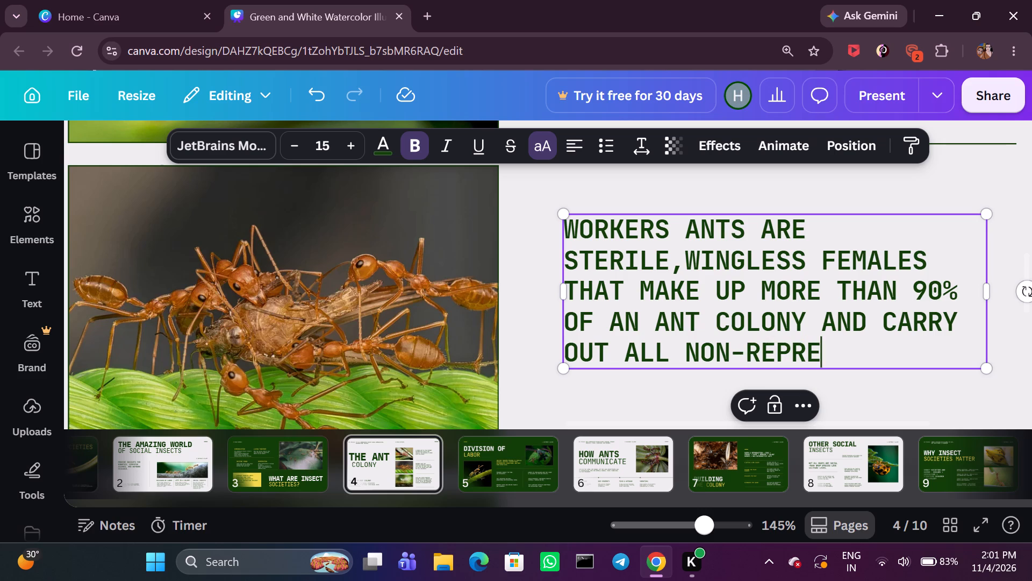
key(BackSpace)
text(op)
key(BackSpace)
text(duc)
key(BackSpace)
key(BackSpace)
key(BackSpace)
key(BackSpace)
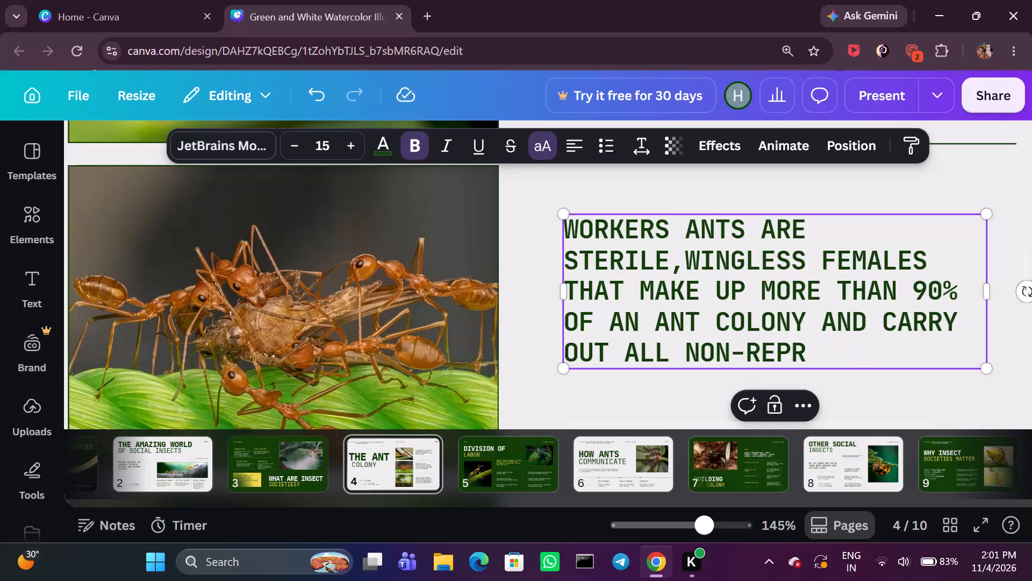
text(oc)
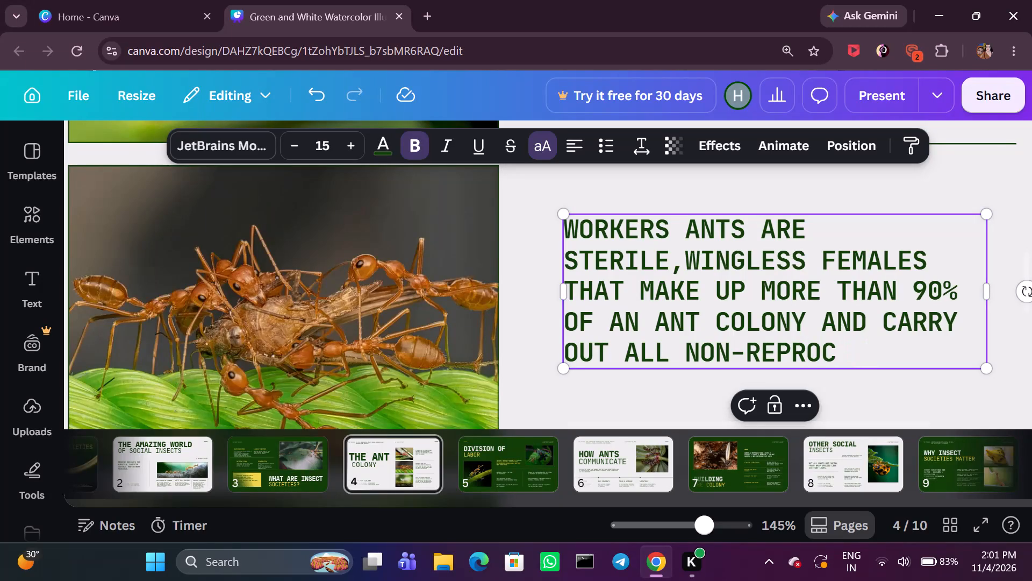
key(BackSpace)
text(duc)
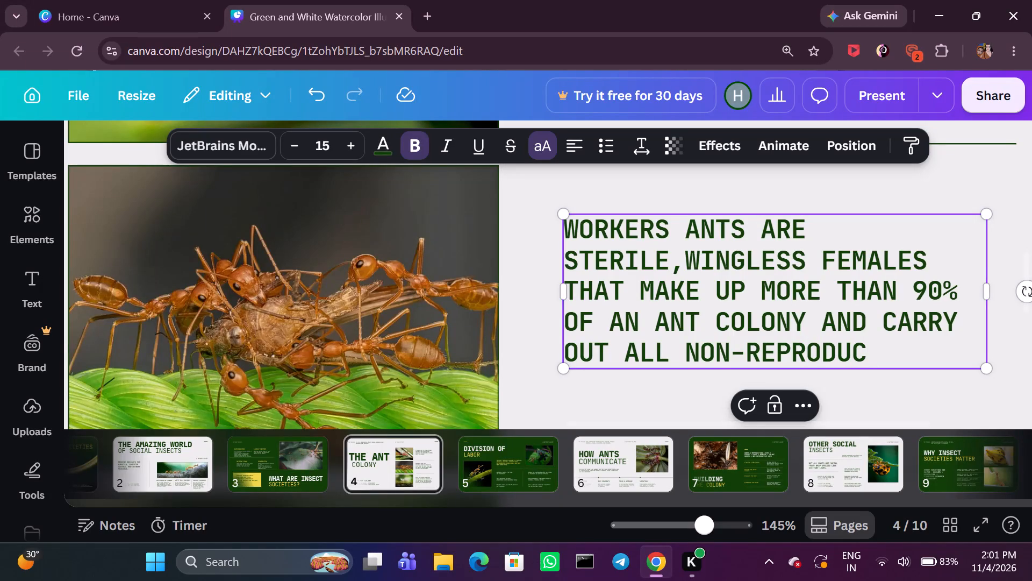
text(tion)
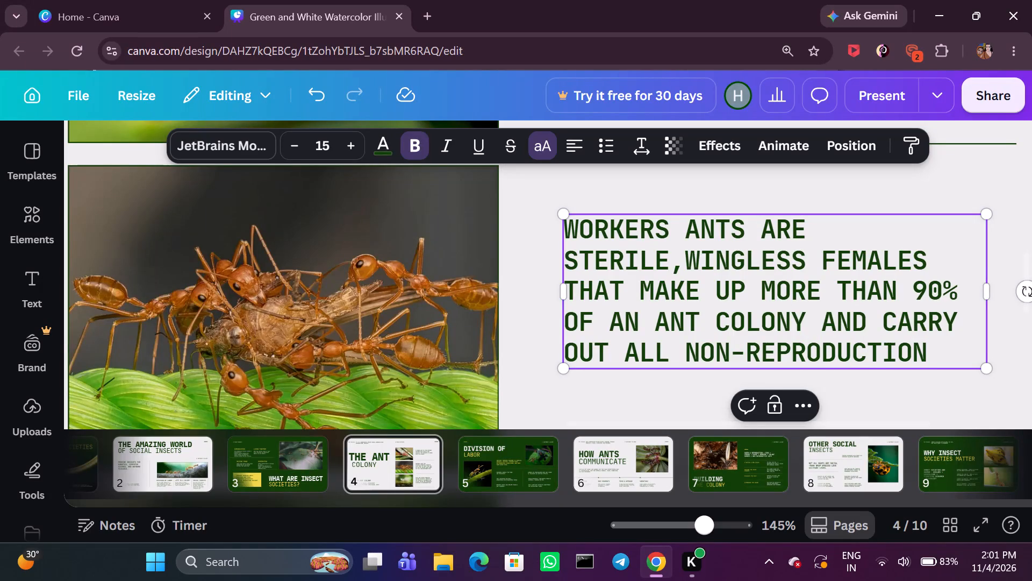
key(space)
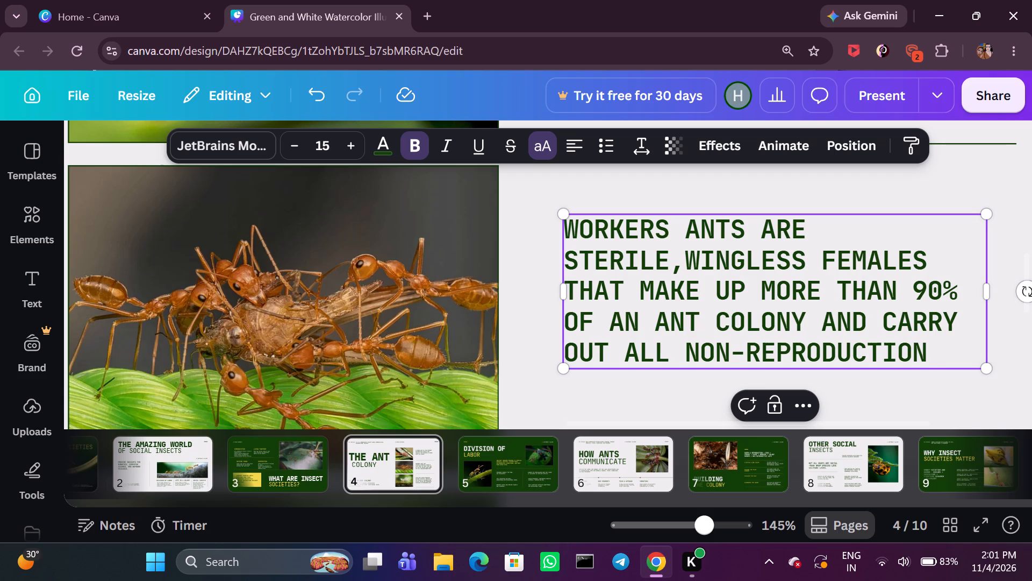
key(BackSpace)
key(BackSpace)
key(BackSpace)
key(BackSpace)
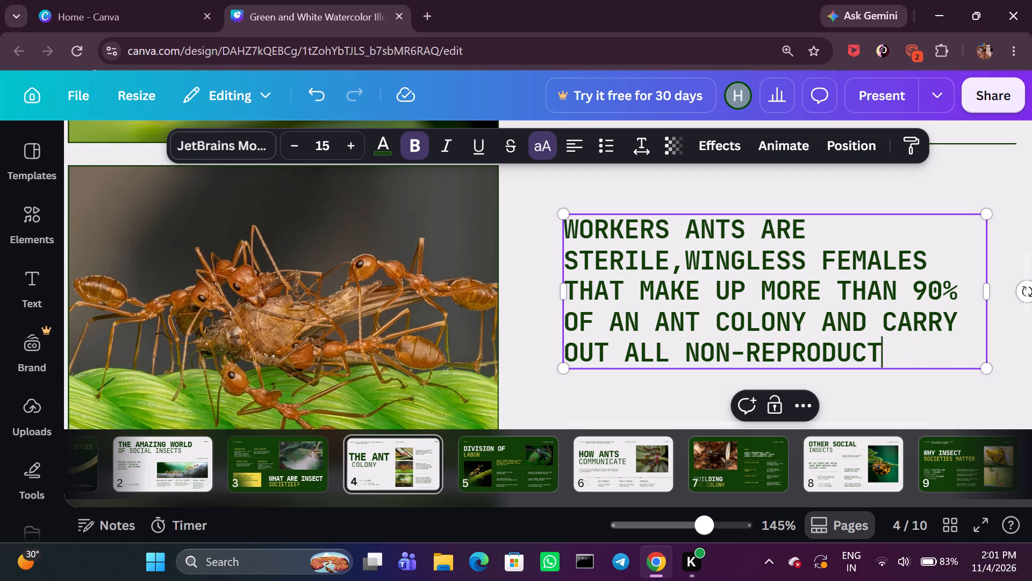
key(i)
text(ve)
key(space)
text(tas)
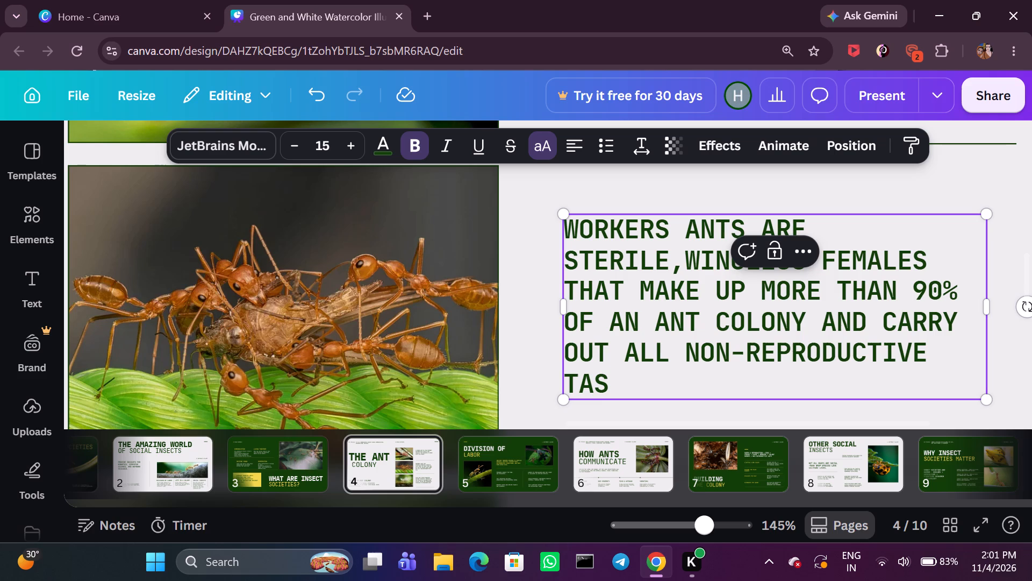
text(ks)
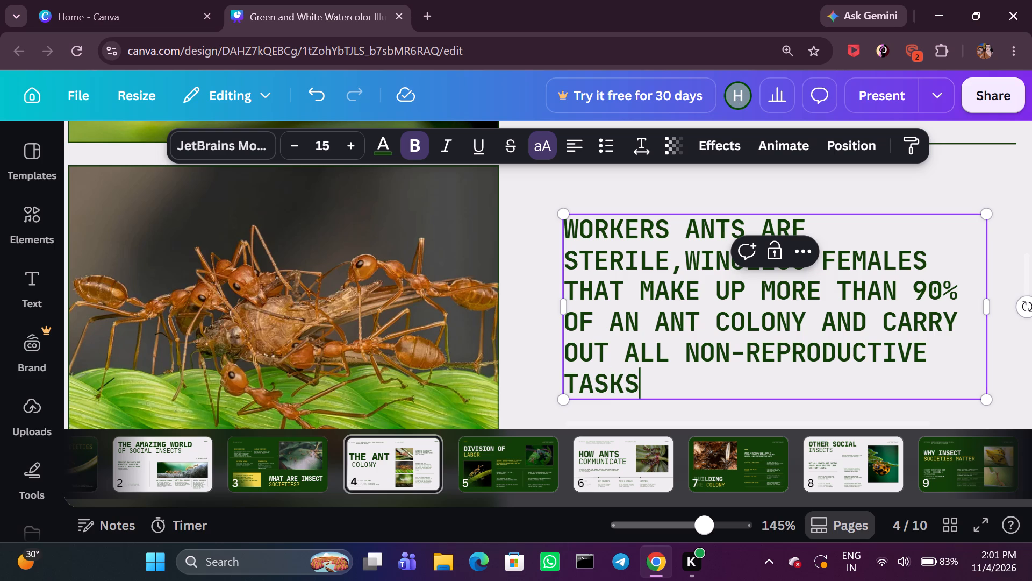
Finish page 4's worker description with "to keep the society running.".
key(space)
text(to ke)
key(e)
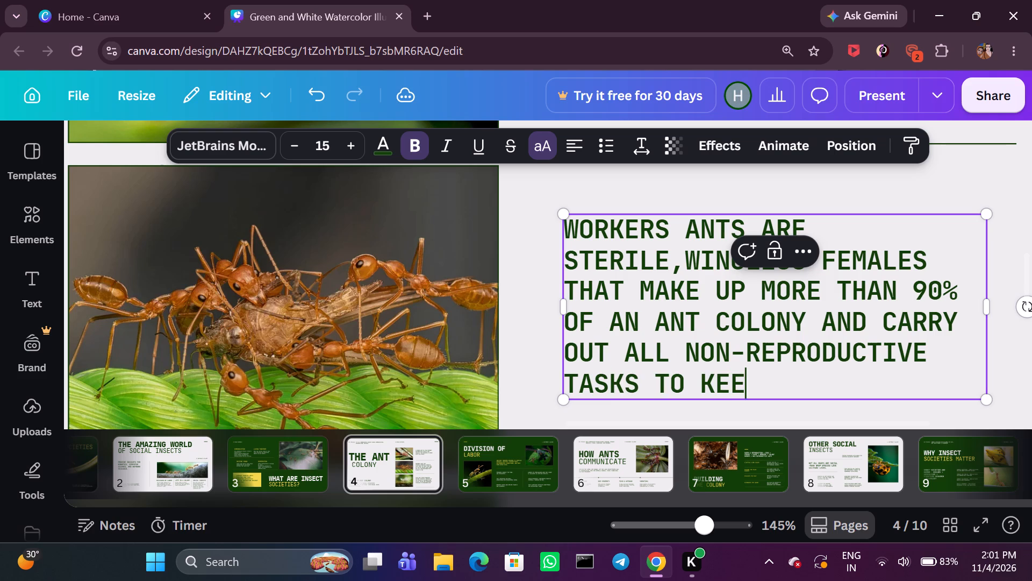
key(p)
key(space)
text(the socia)
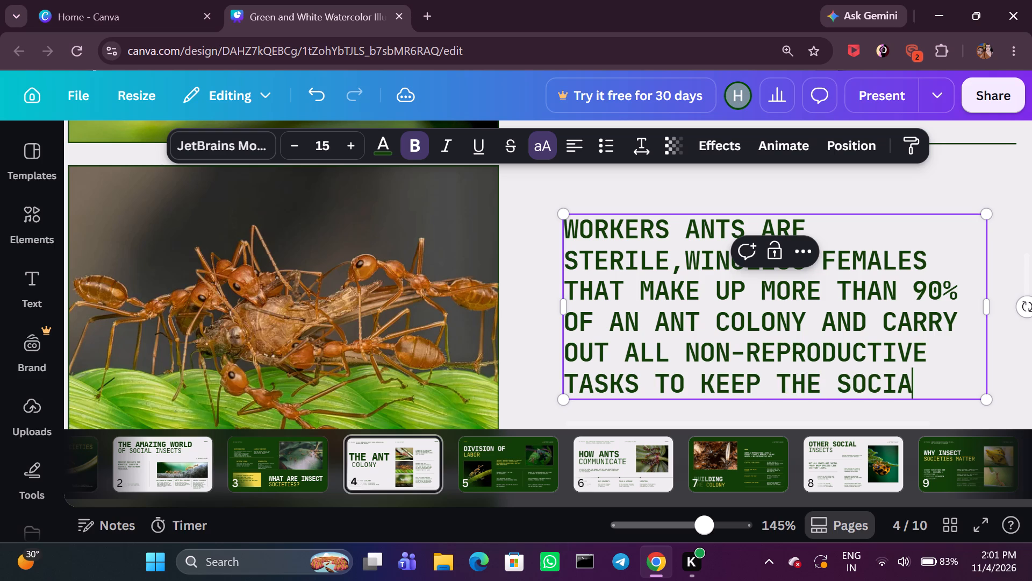
key(BackSpace)
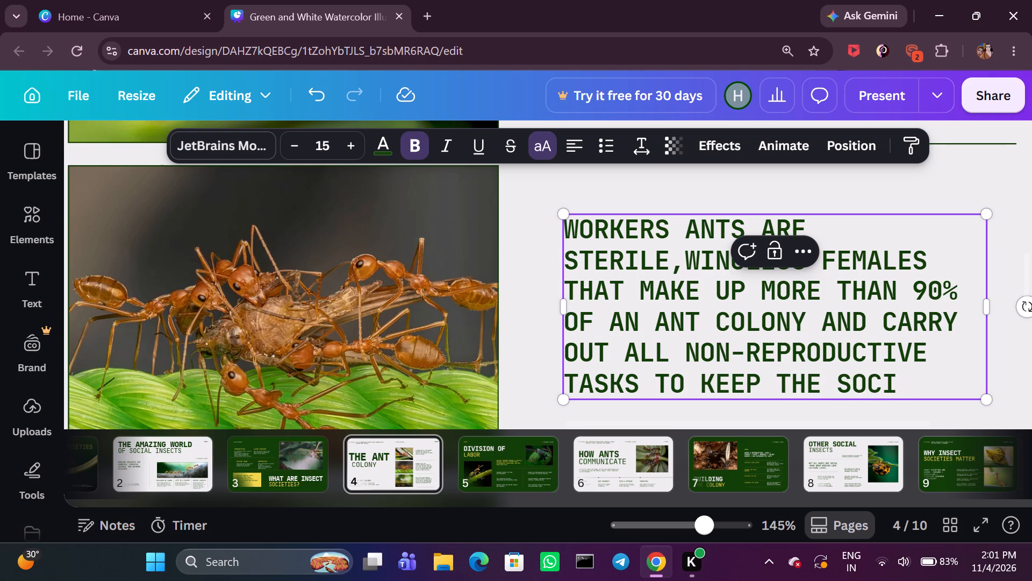
key(e)
text(ty ri)
key(BackSpace)
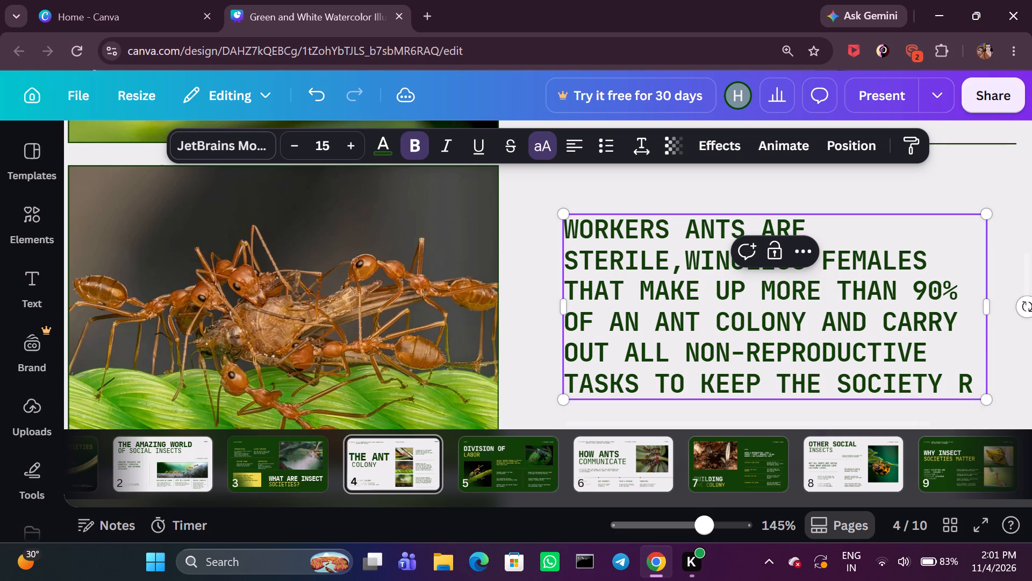
key(u)
text(nnim)
key(BackSpace)
text(ng)
key(period)
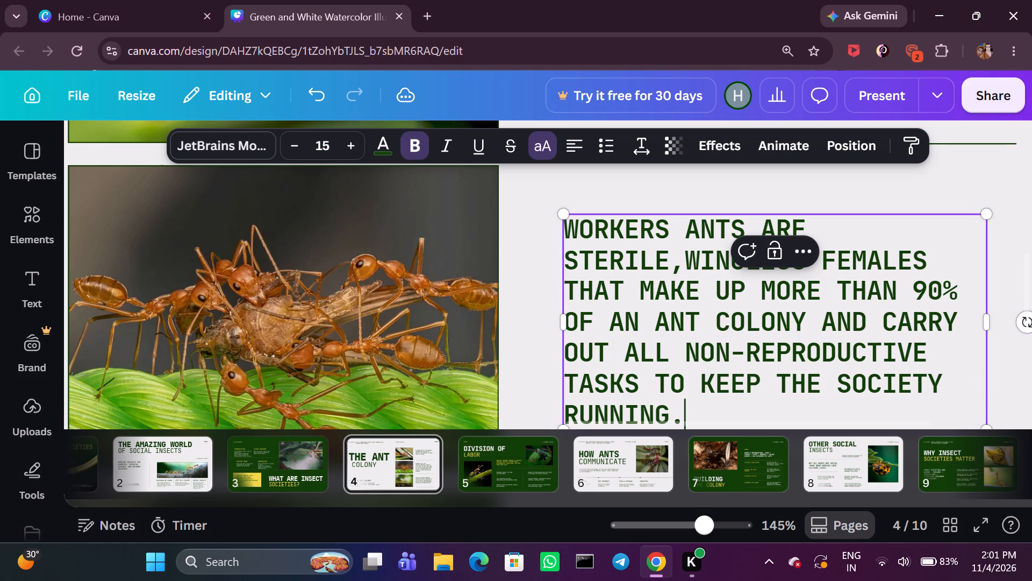
scroll(414, 334, down, 5)
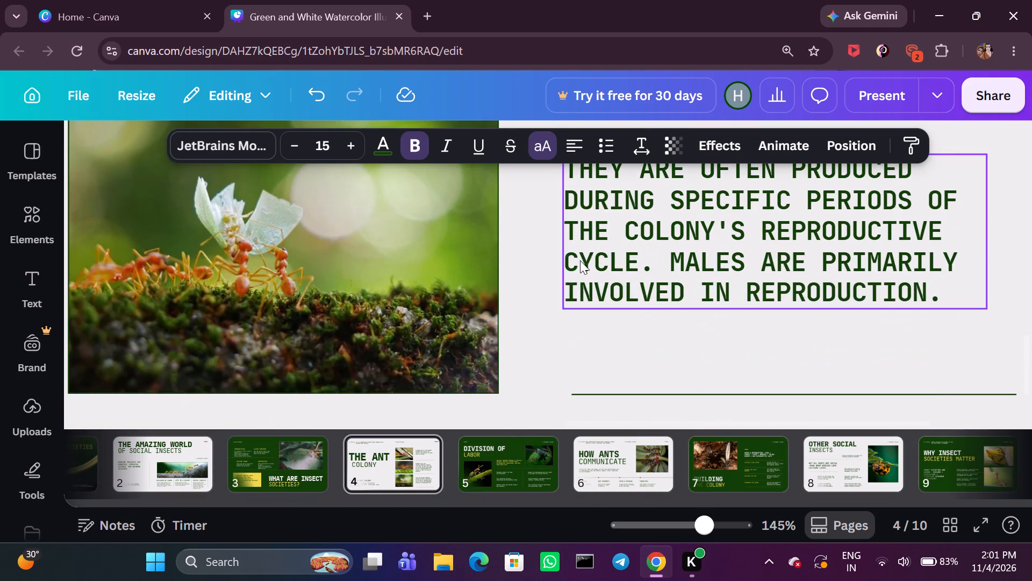
scroll(577, 263, up, 1)
scroll(579, 268, down, 1)
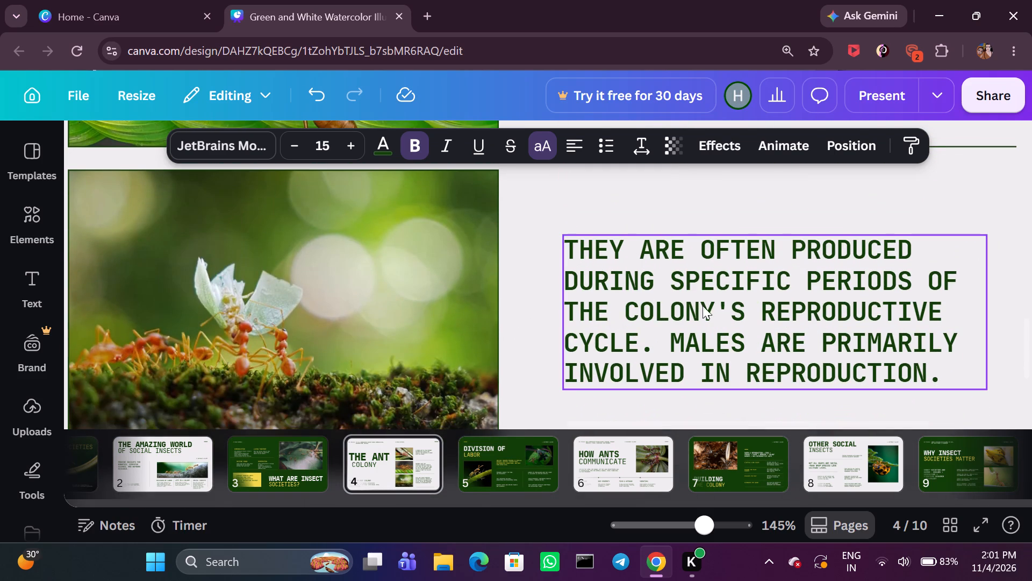
scroll(744, 327, down, 2)
scroll(671, 349, down, 1)
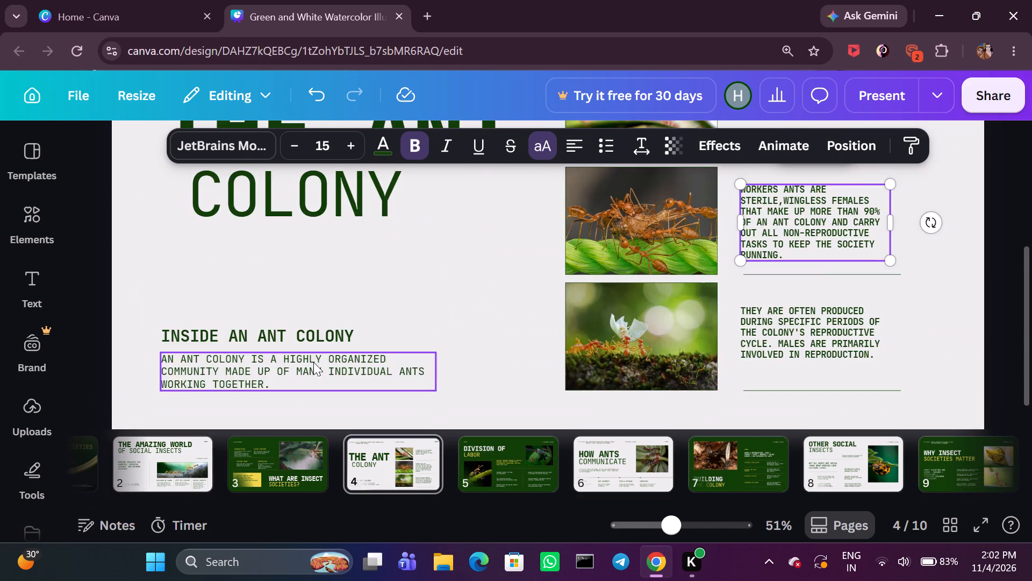
ctrl+scroll(313, 362, up, 2)
ctrl+scroll(320, 362, down, 3)
ctrl+scroll(392, 372, up, 1)
ctrl+scroll(206, 351, up, 1)
ctrl+scroll(259, 357, down, 2)
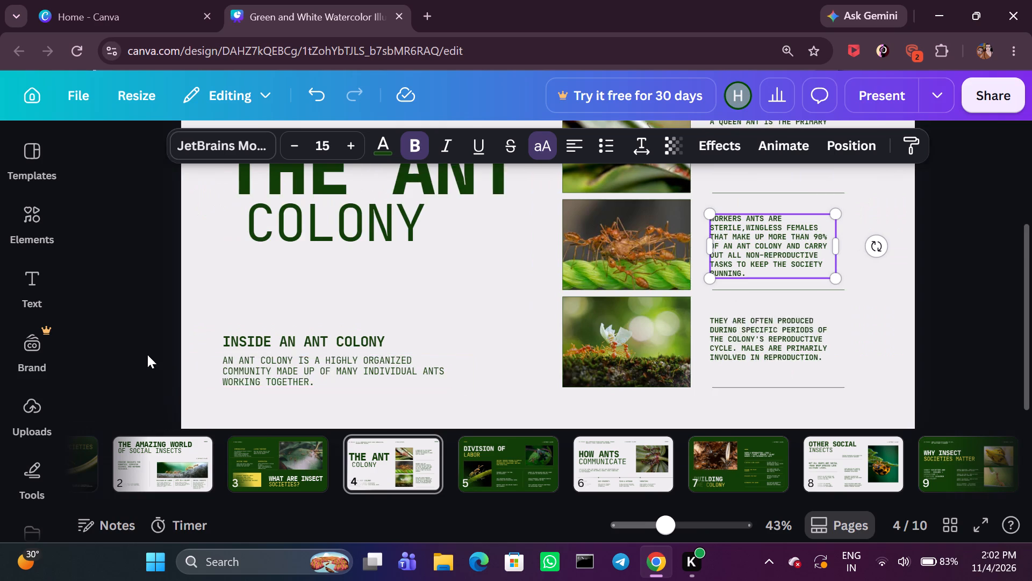
ctrl+scroll(147, 355, up, 5)
ctrl+scroll(152, 355, down, 1)
ctrl+scroll(159, 352, up, 1)
ctrl+scroll(178, 348, down, 1)
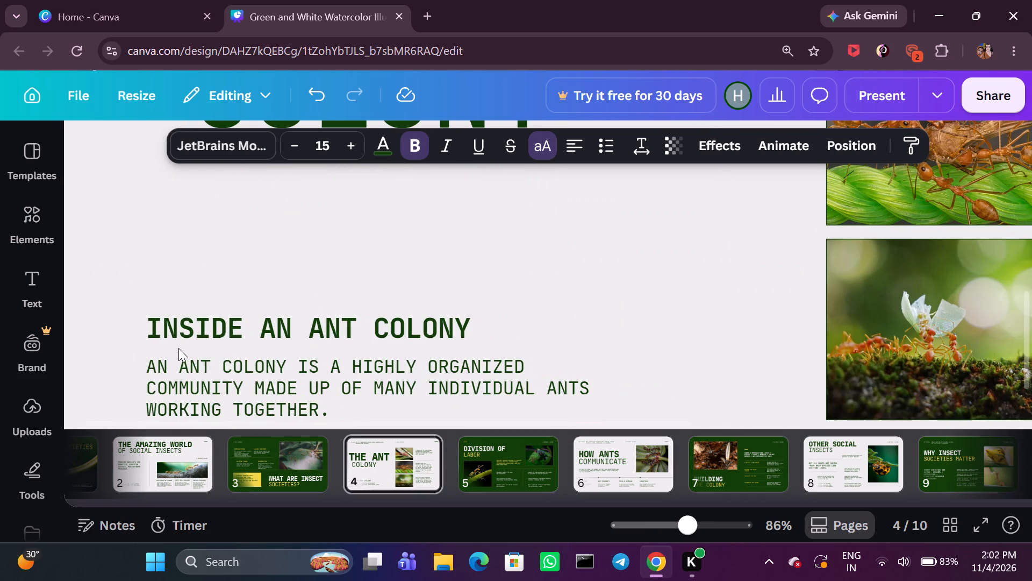
ctrl+scroll(400, 376, down, 4)
ctrl+scroll(355, 332, down, 3)
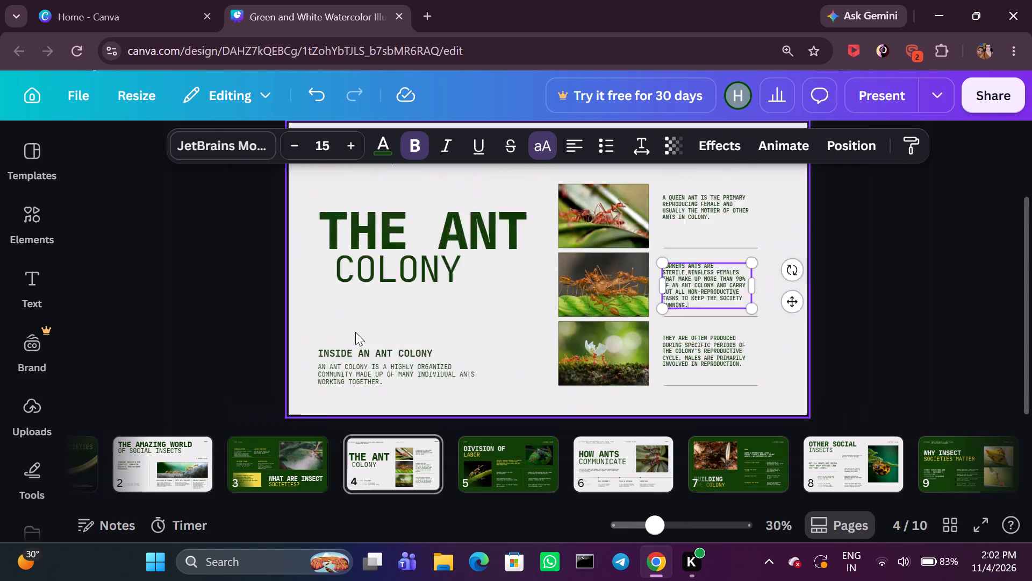
Examine page 4's title, key message and "harsh reports" label.
ctrl+scroll(356, 328, down, 1)
ctrl+scroll(481, 255, up, 2)
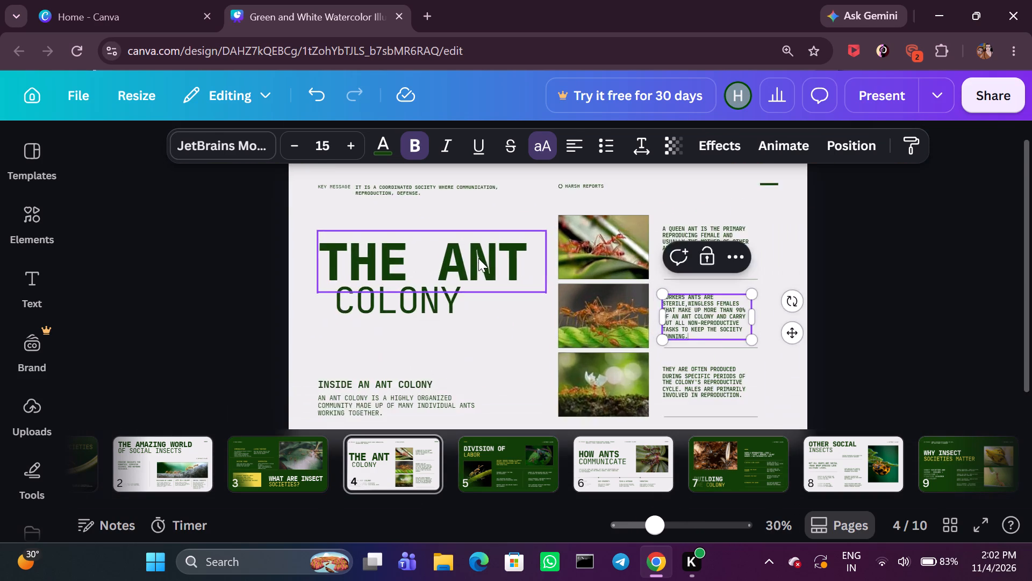
ctrl+scroll(478, 258, up, 2)
ctrl+scroll(474, 260, down, 1)
ctrl+scroll(473, 261, up, 6)
ctrl+scroll(407, 243, down, 6)
ctrl+scroll(378, 231, up, 5)
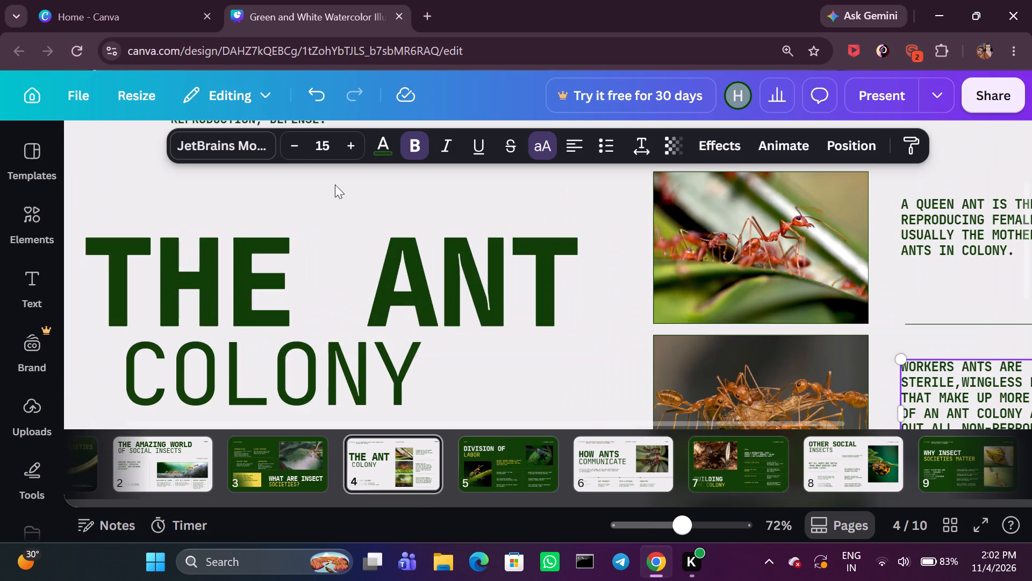
ctrl+scroll(335, 185, down, 5)
ctrl+scroll(279, 147, down, 7)
ctrl+scroll(354, 189, up, 2)
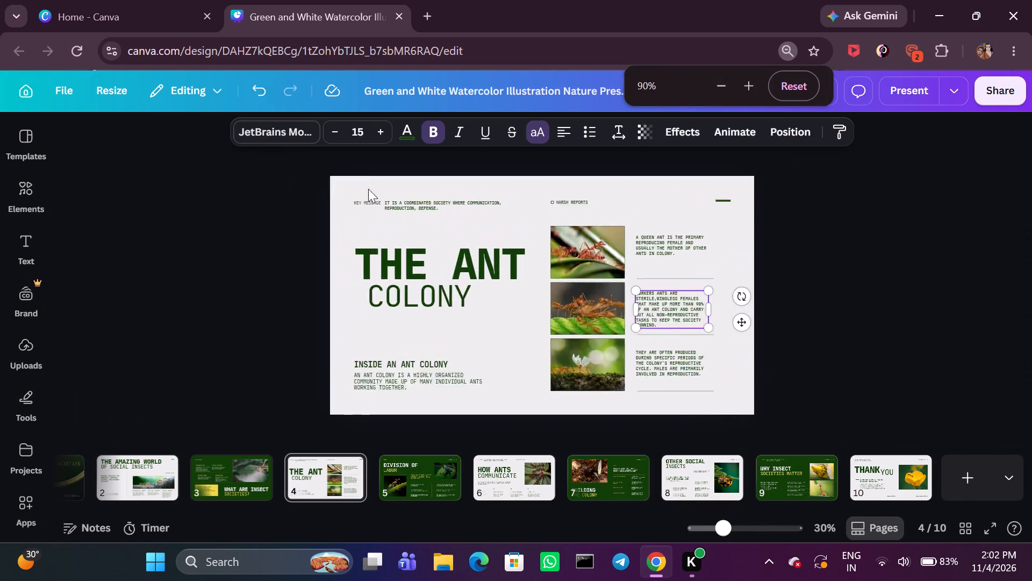
ctrl+scroll(368, 189, up, 10)
ctrl+scroll(374, 200, down, 2)
ctrl+scroll(92, 199, down, 2)
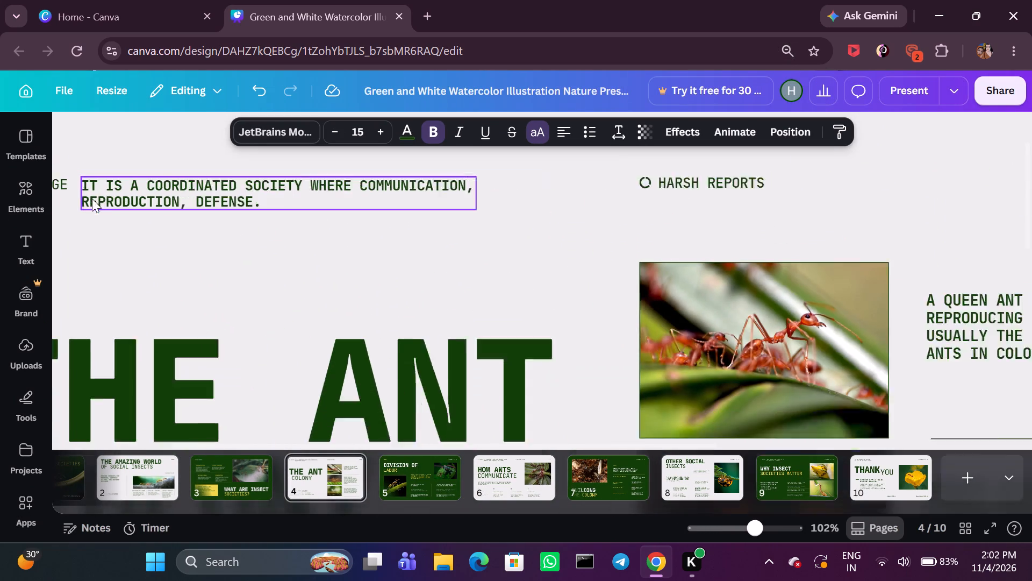
Examine page 4's key message about the coordinated society at close range.
ctrl+scroll(45, 227, down, 4)
ctrl+scroll(78, 229, up, 1)
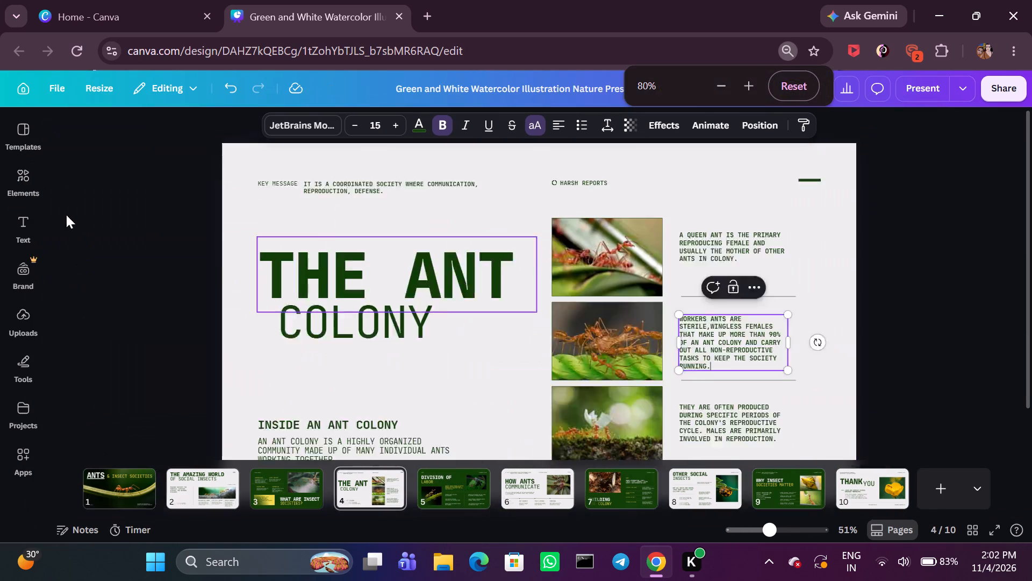
ctrl+scroll(92, 204, up, 6)
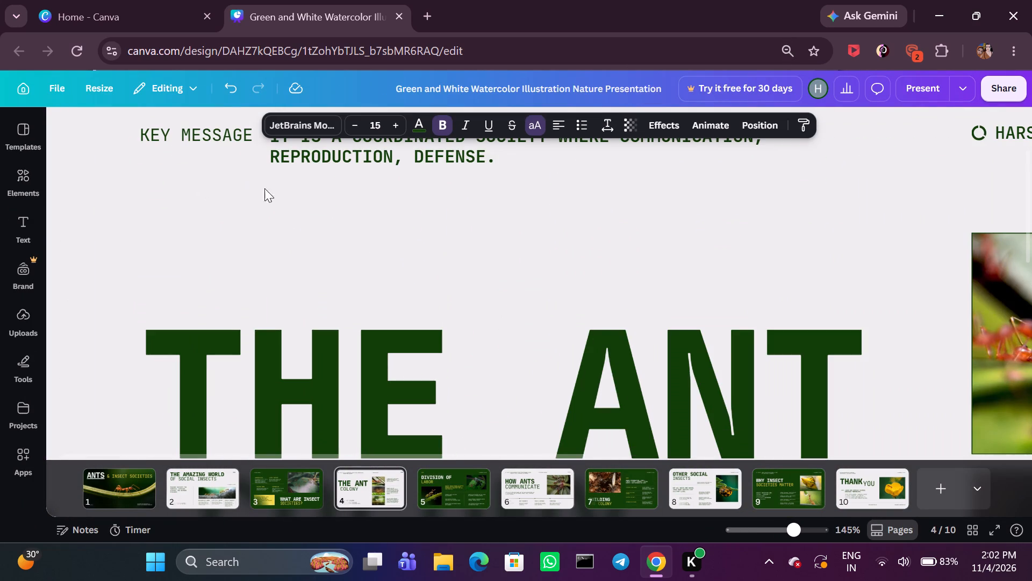
ctrl+scroll(242, 235, down, 1)
ctrl+middle_click(247, 231)
ctrl+scroll(247, 231, up, 2)
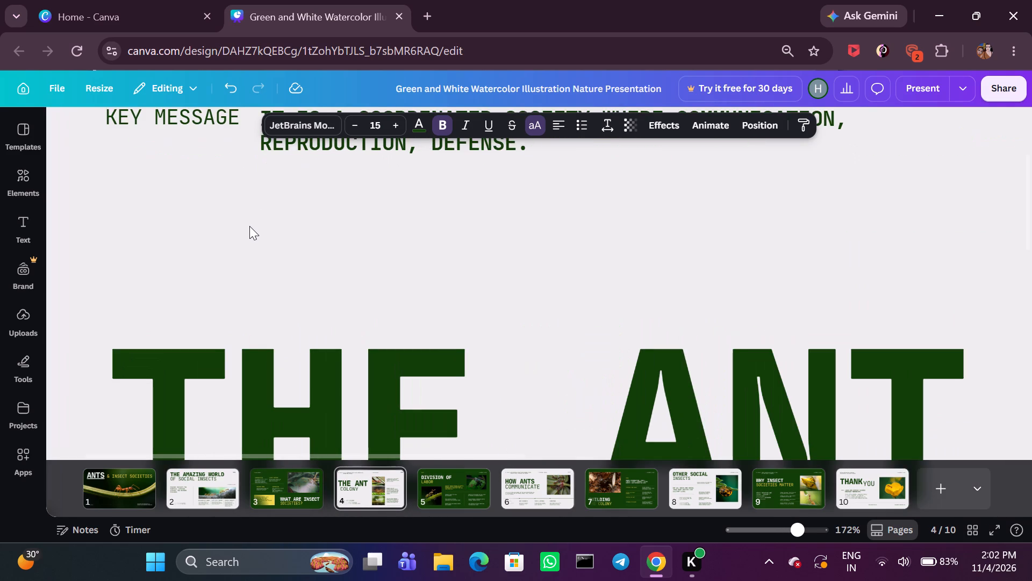
ctrl+middle_drag(256, 224, 269, 217)
ctrl+middle_drag(279, 211, 239, 295)
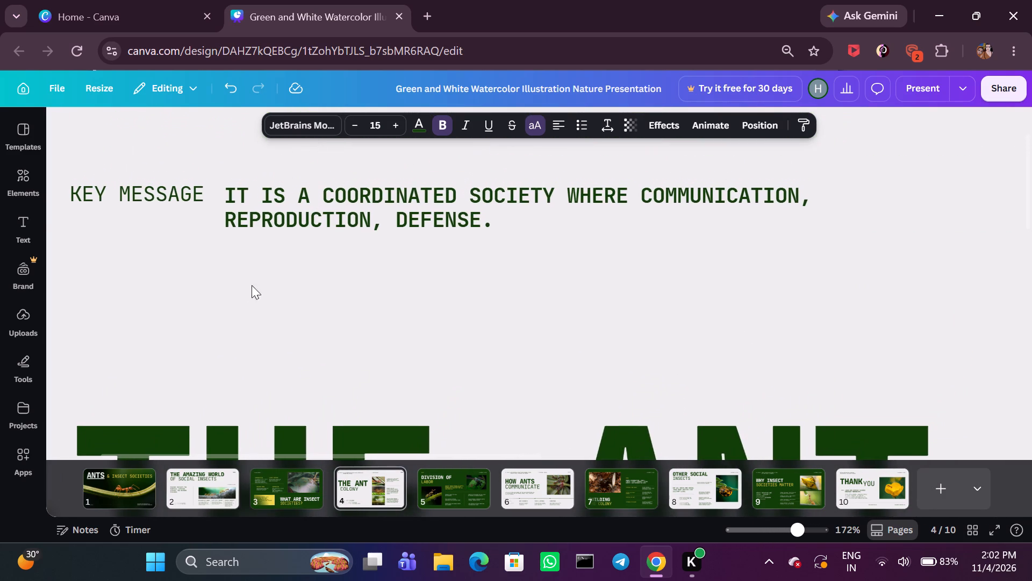
ctrl+middle_drag(279, 274, 246, 306)
ctrl+middle_drag(239, 299, 282, 289)
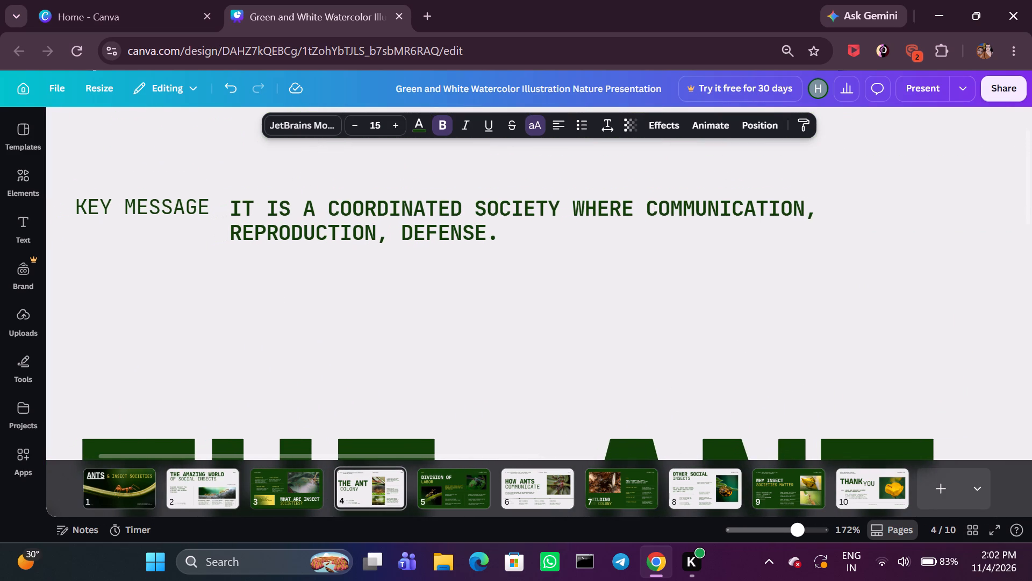
ctrl+middle_drag(282, 289, 331, 281)
middle_drag(331, 281, 262, 308)
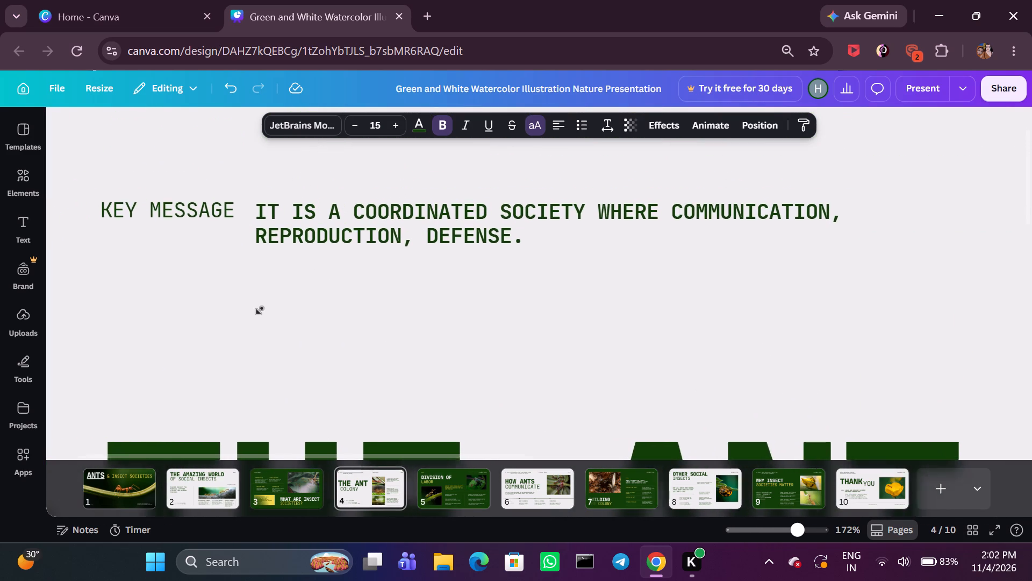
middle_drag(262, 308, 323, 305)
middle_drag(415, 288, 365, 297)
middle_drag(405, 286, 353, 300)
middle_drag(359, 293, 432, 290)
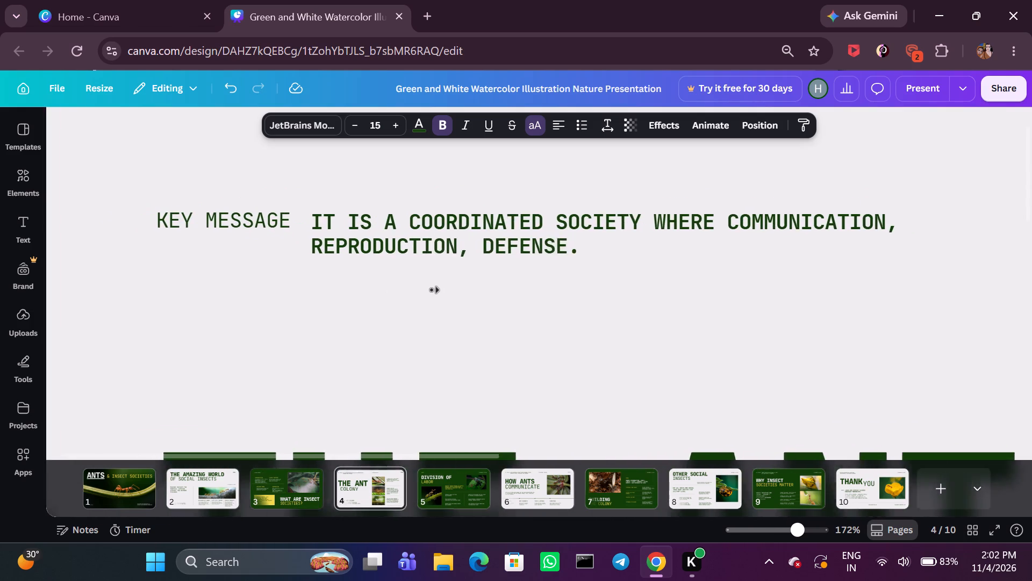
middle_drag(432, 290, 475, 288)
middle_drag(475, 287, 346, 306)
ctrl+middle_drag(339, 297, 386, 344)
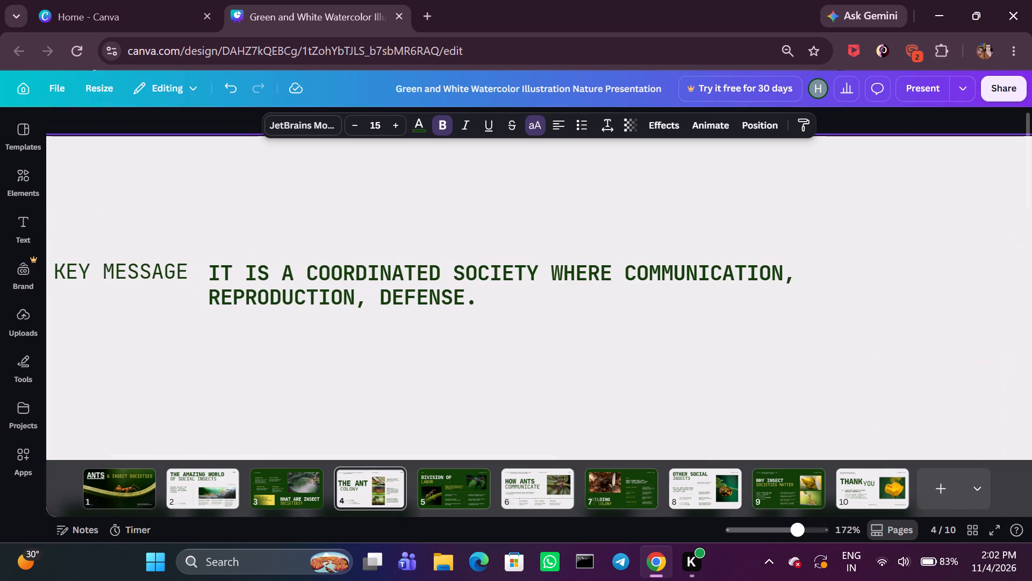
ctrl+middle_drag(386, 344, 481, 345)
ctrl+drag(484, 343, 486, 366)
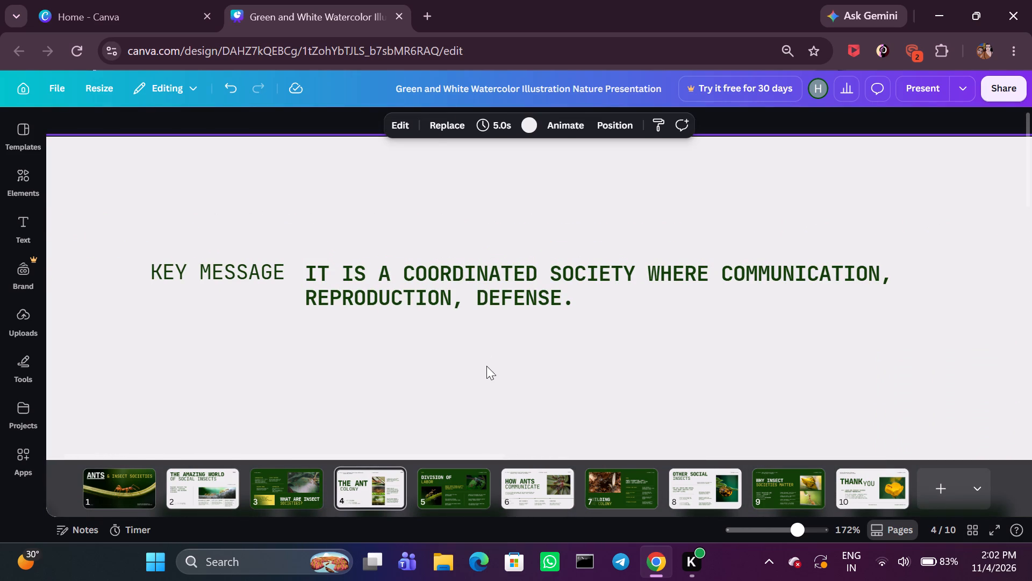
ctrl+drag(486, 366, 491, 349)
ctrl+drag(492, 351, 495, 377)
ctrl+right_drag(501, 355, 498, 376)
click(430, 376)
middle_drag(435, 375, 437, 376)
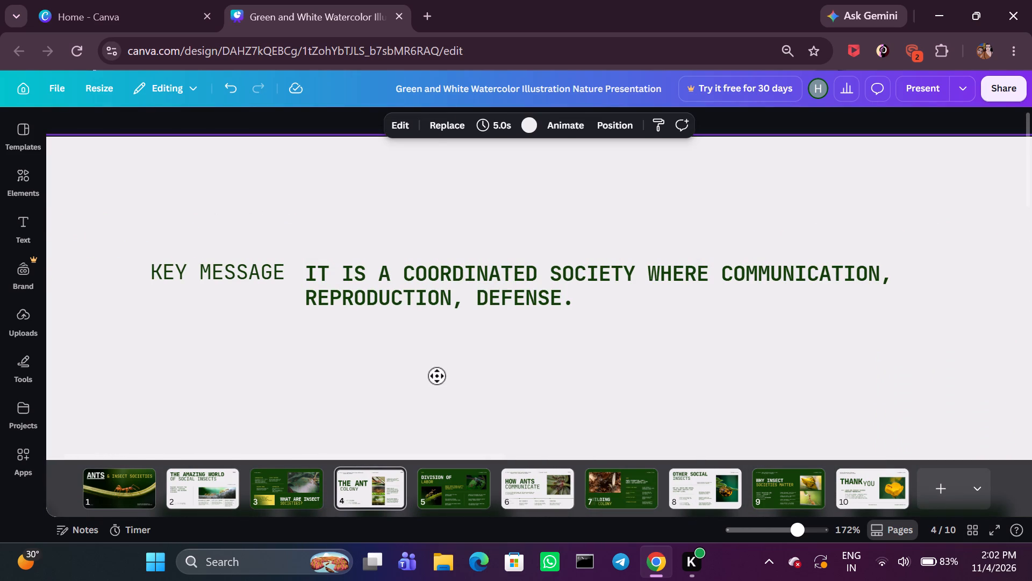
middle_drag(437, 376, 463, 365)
Go to page 5 and look over its "Division of Labor" layout, photos and role descriptions.
ctrl+scroll(456, 364, down, 2)
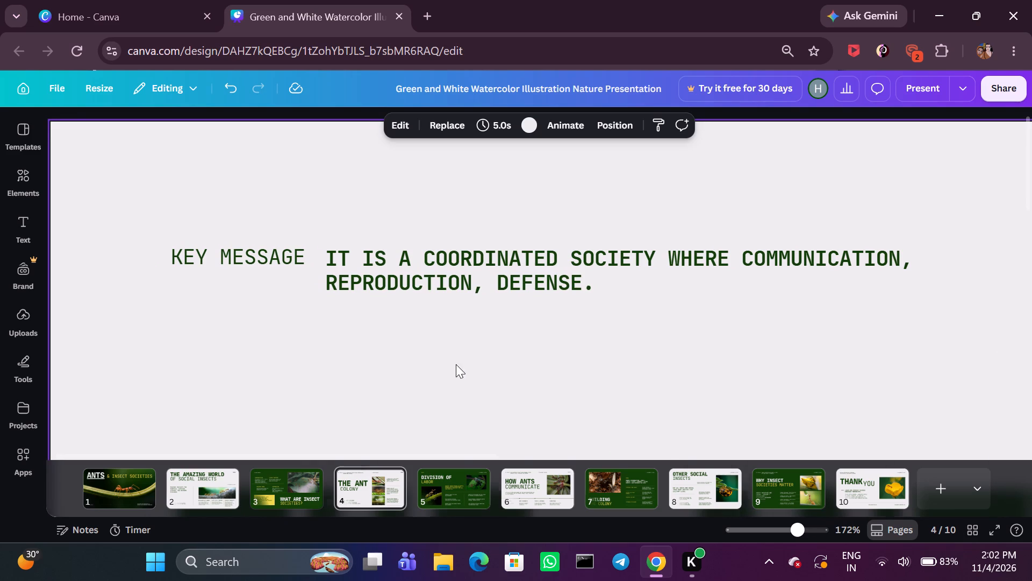
ctrl+scroll(456, 364, down, 8)
ctrl+scroll(535, 466, up, 6)
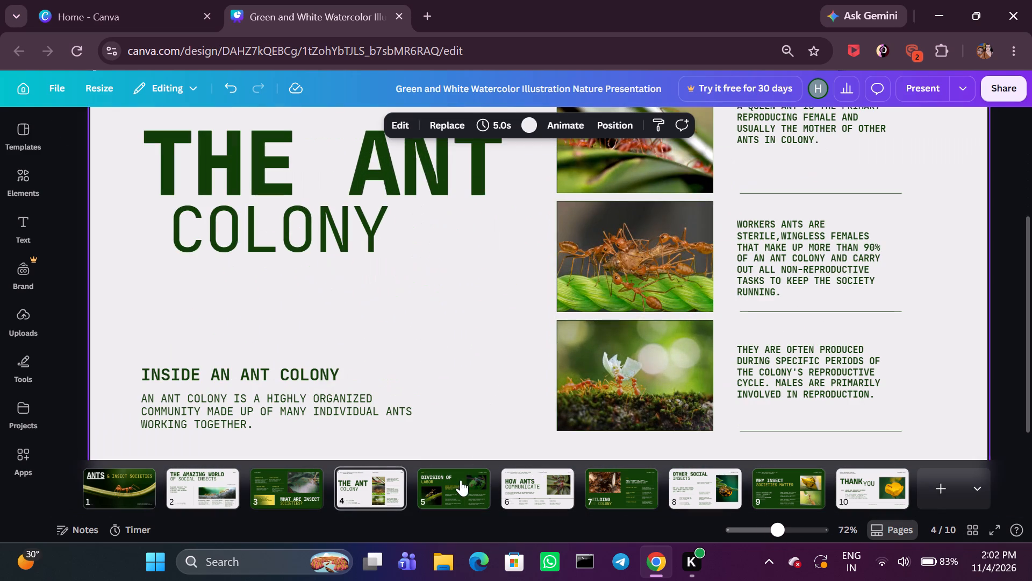
ctrl+scroll(455, 483, down, 2)
click(447, 486)
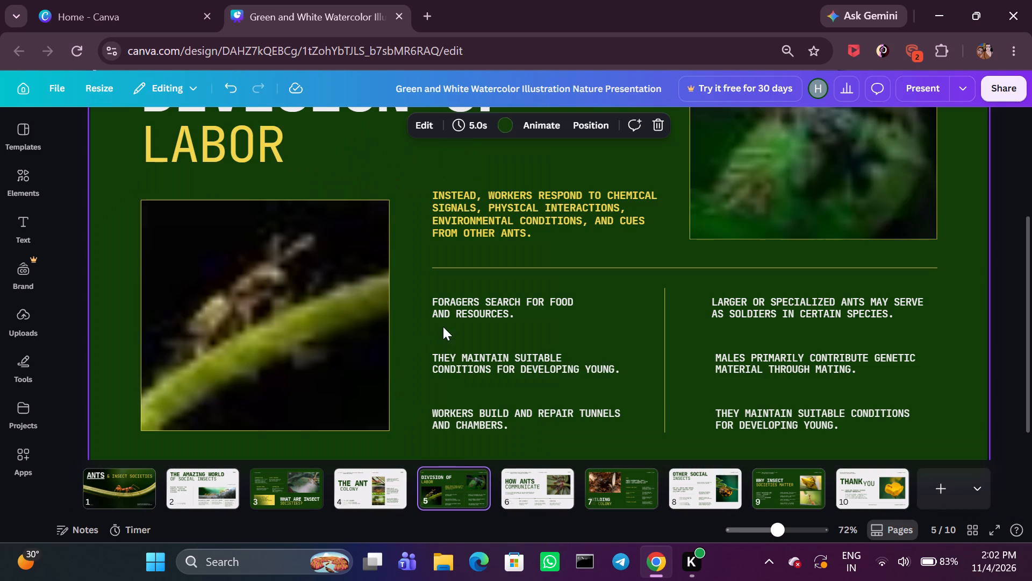
ctrl+scroll(319, 293, up, 2)
ctrl+scroll(317, 286, down, 4)
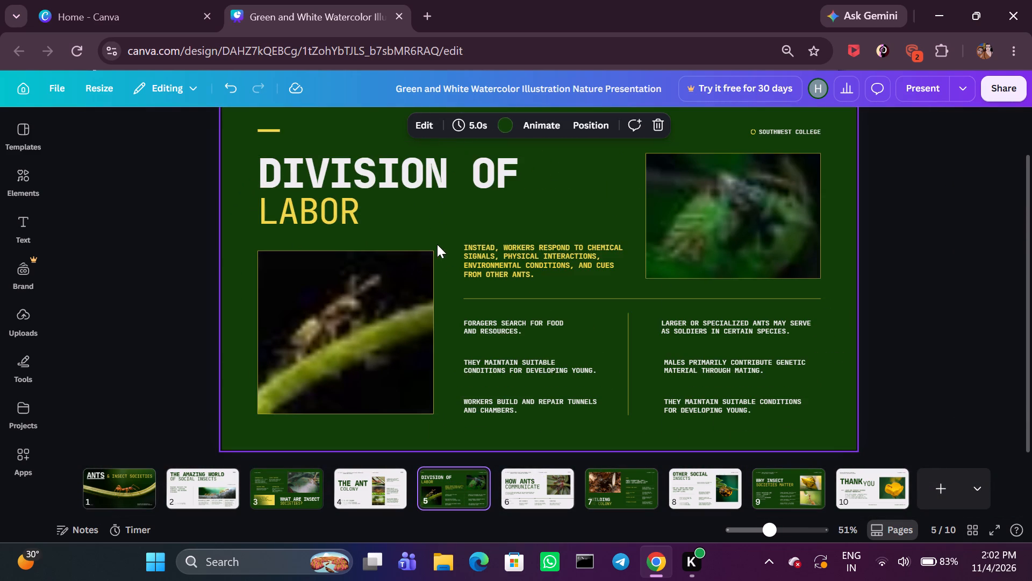
ctrl+scroll(446, 240, up, 3)
ctrl+scroll(446, 240, down, 3)
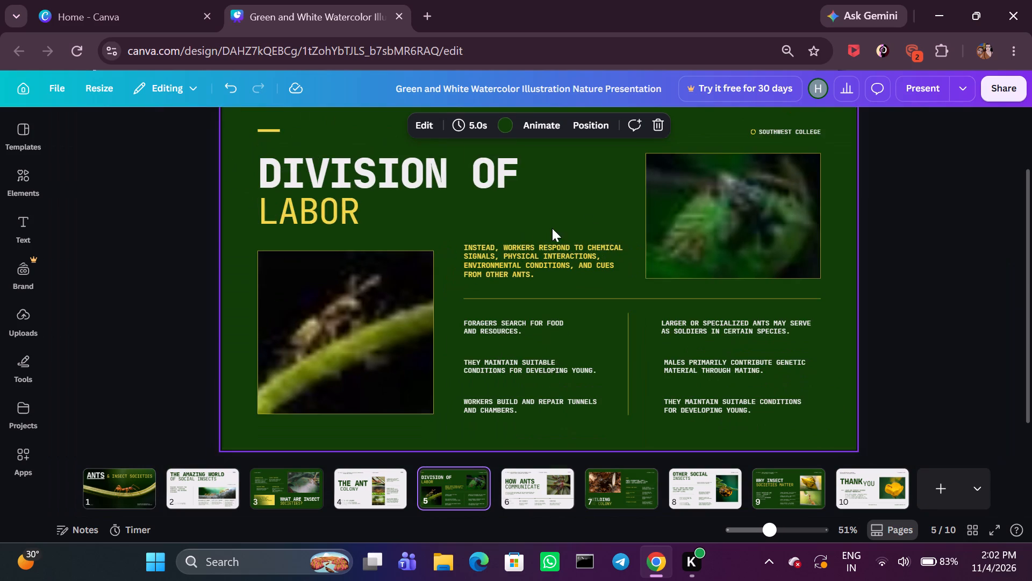
ctrl+scroll(710, 215, up, 5)
ctrl+double_click(728, 216)
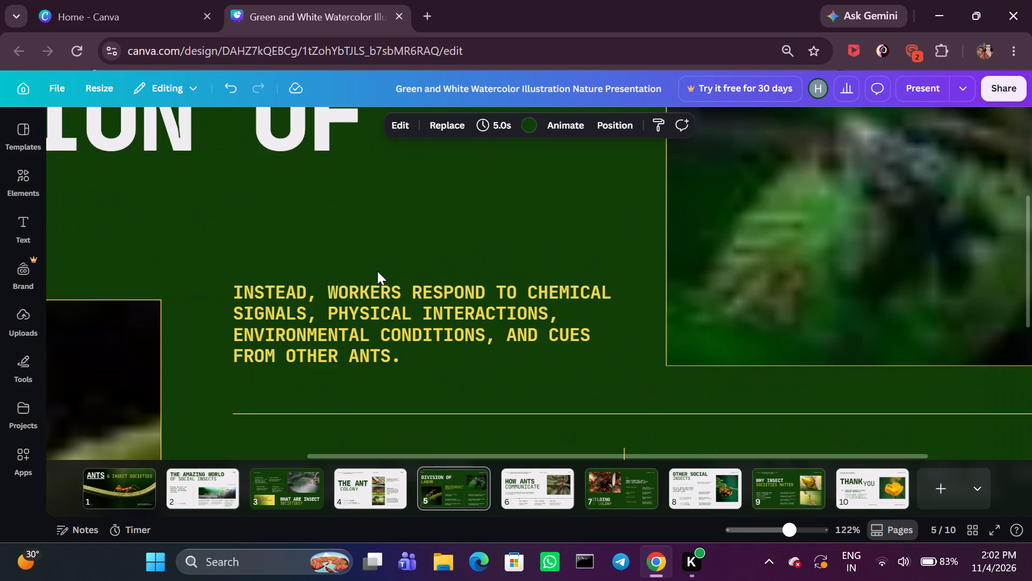
ctrl+scroll(191, 265, down, 4)
ctrl+scroll(149, 306, down, 1)
ctrl+scroll(385, 312, up, 3)
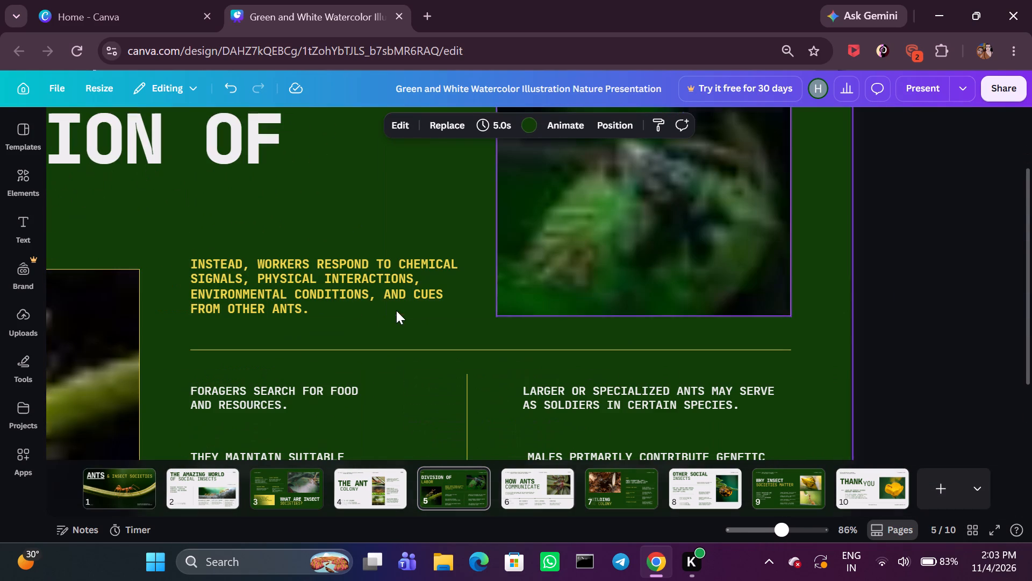
Select page 4 together with page 5 and read page 5's yellow paragraph on how workers respond to signals.
ctrl+click(364, 493)
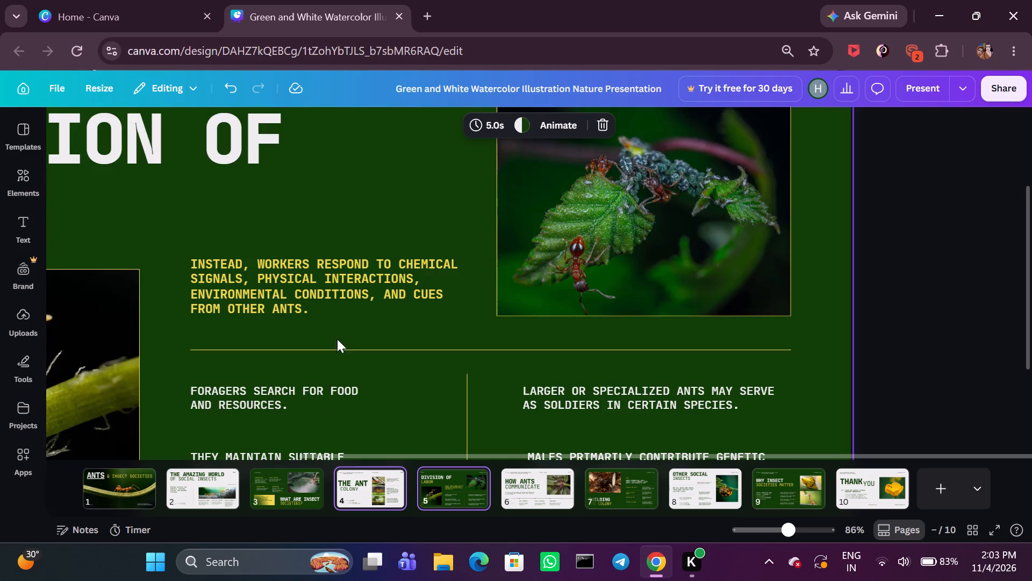
ctrl+scroll(332, 307, down, 4)
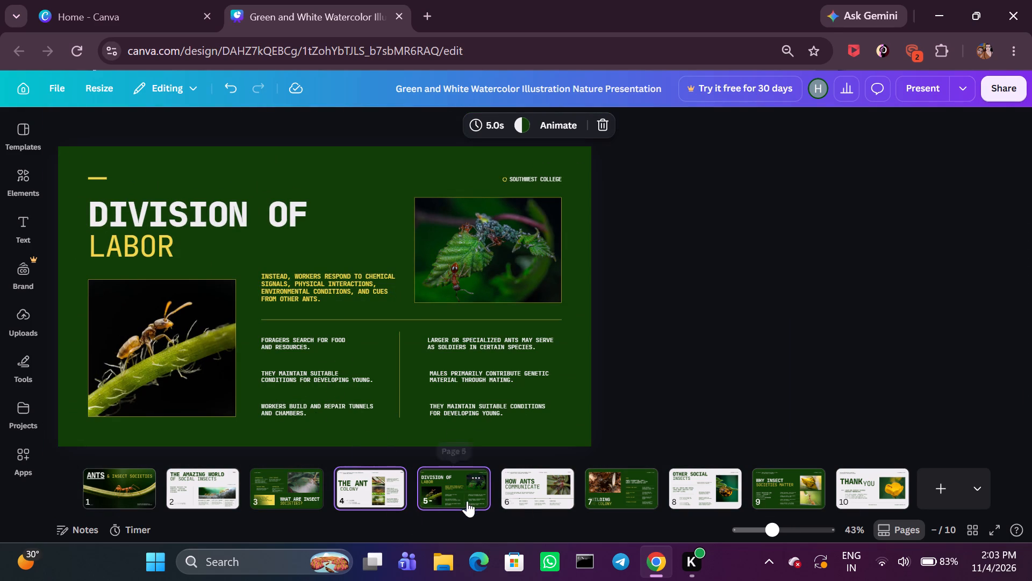
ctrl+scroll(261, 296, up, 4)
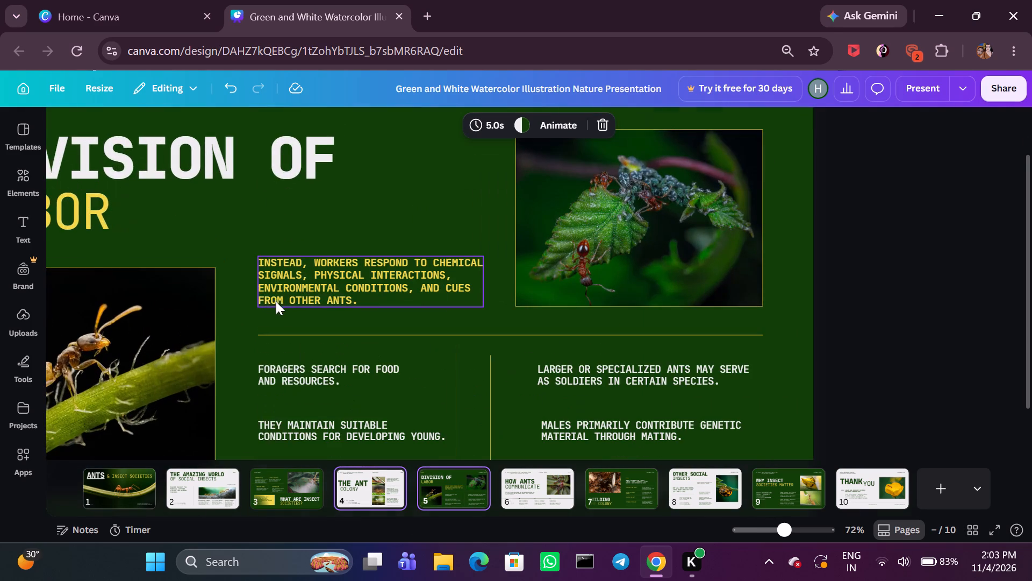
ctrl+scroll(278, 314, down, 1)
ctrl+scroll(278, 314, up, 2)
ctrl+scroll(278, 314, down, 2)
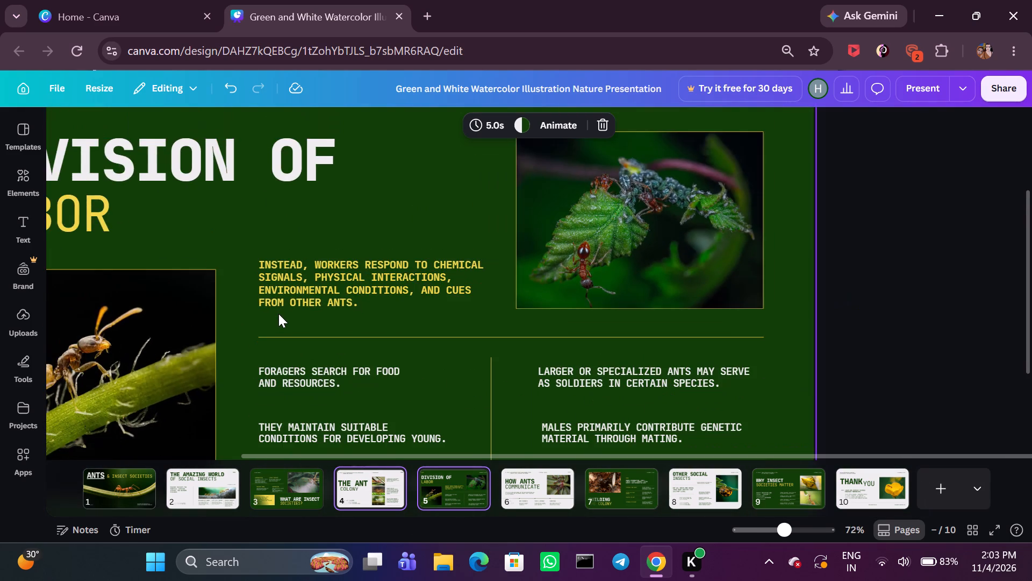
ctrl+scroll(278, 314, up, 2)
ctrl+scroll(275, 315, down, 3)
ctrl+scroll(288, 268, up, 5)
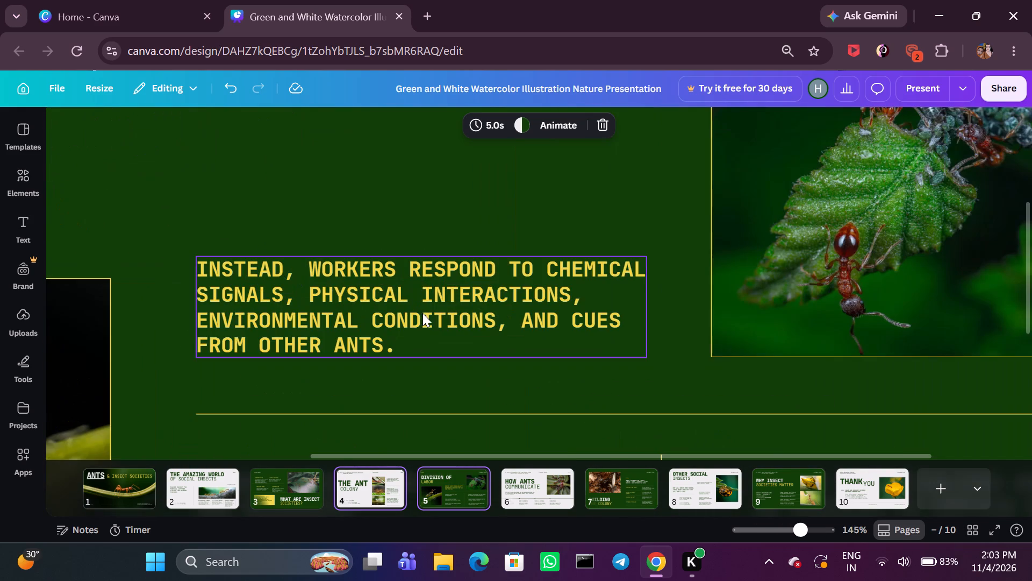
ctrl+scroll(168, 195, down, 4)
ctrl+scroll(245, 188, down, 2)
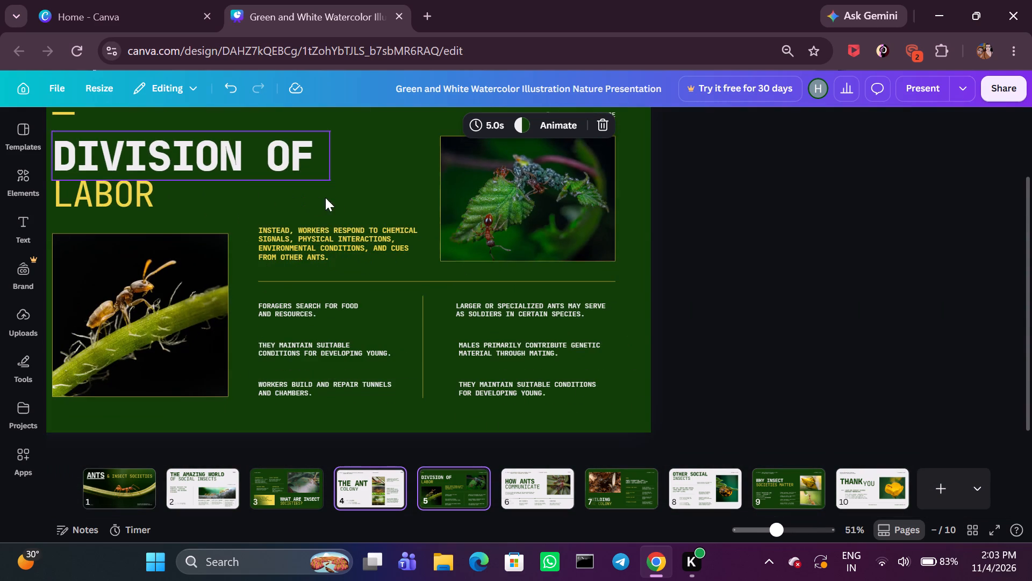
Review page 5's title, ant photos and yellow paragraph against the surrounding role descriptions.
ctrl+scroll(248, 188, down, 2)
ctrl+scroll(277, 199, up, 4)
ctrl+scroll(359, 243, down, 3)
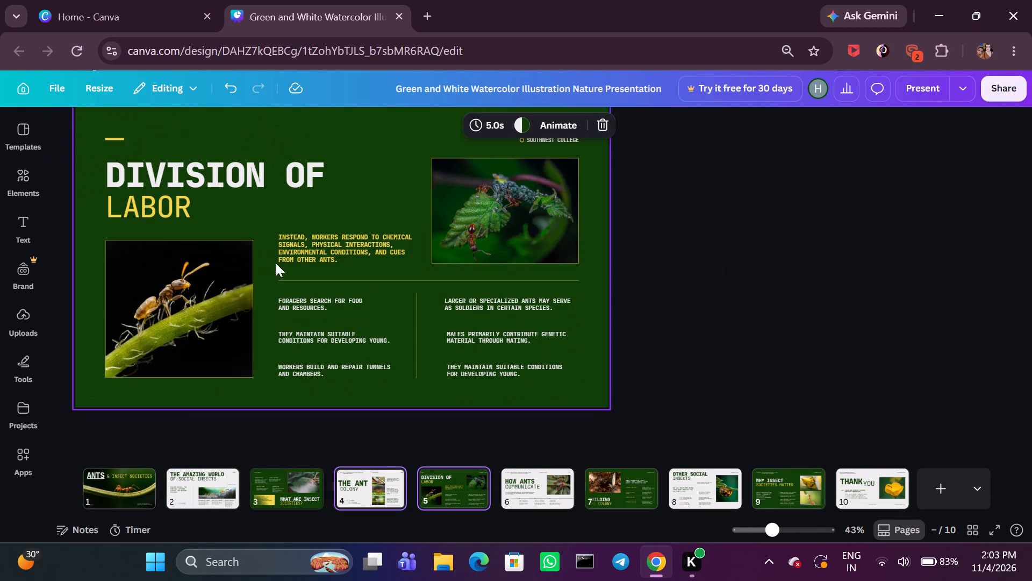
ctrl+scroll(220, 217, up, 3)
ctrl+middle_drag(226, 217, 260, 225)
ctrl+middle_drag(270, 228, 299, 252)
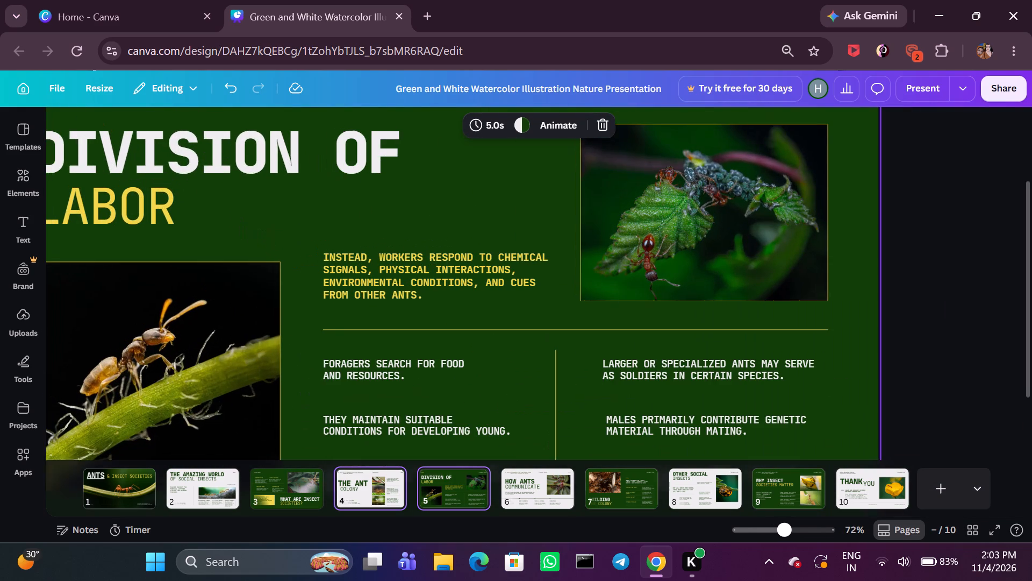
ctrl+middle_drag(299, 252, 261, 260)
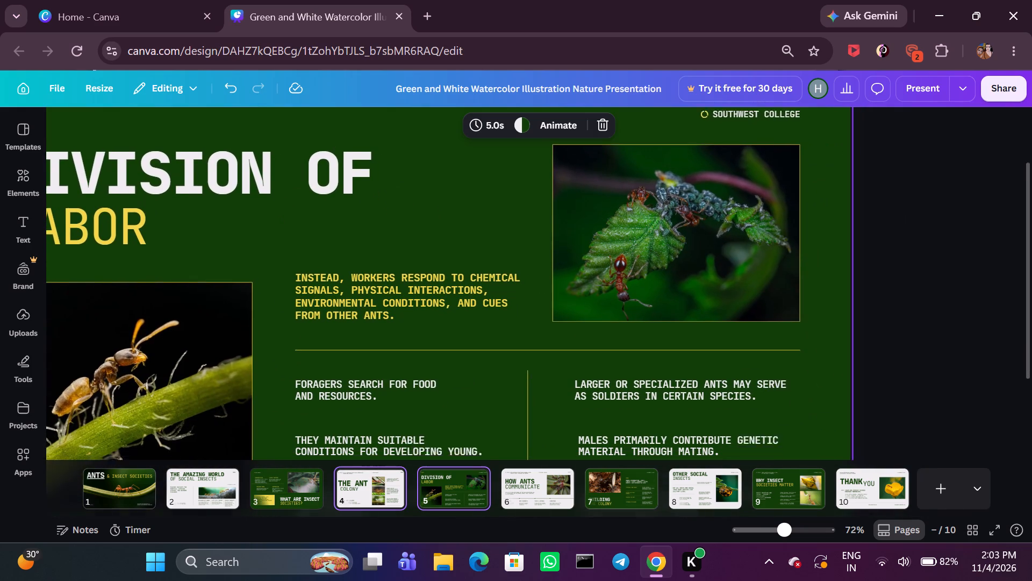
ctrl+middle_drag(261, 260, 263, 253)
ctrl+scroll(261, 256, up, 1)
ctrl+scroll(352, 260, up, 3)
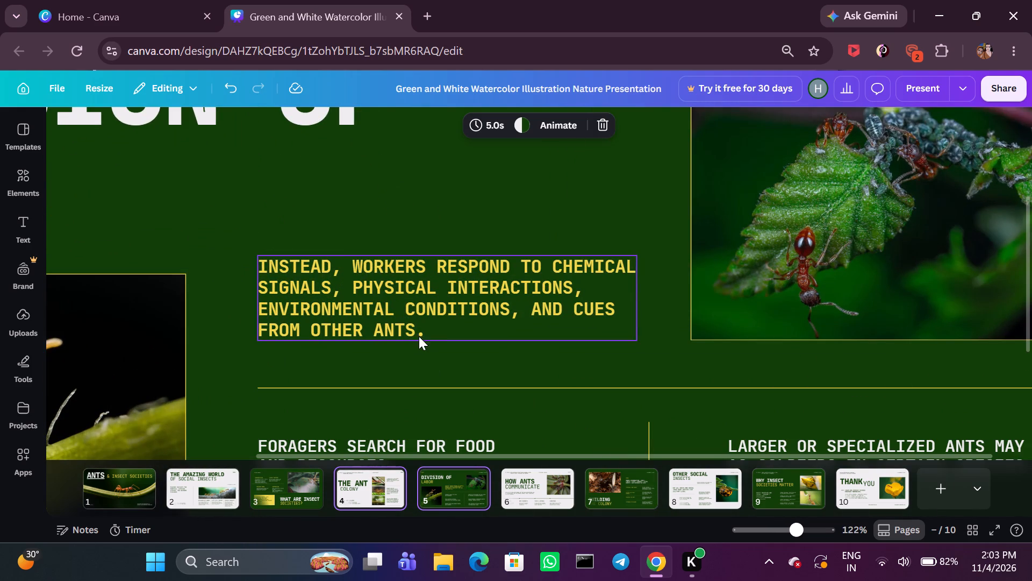
ctrl+scroll(415, 338, down, 2)
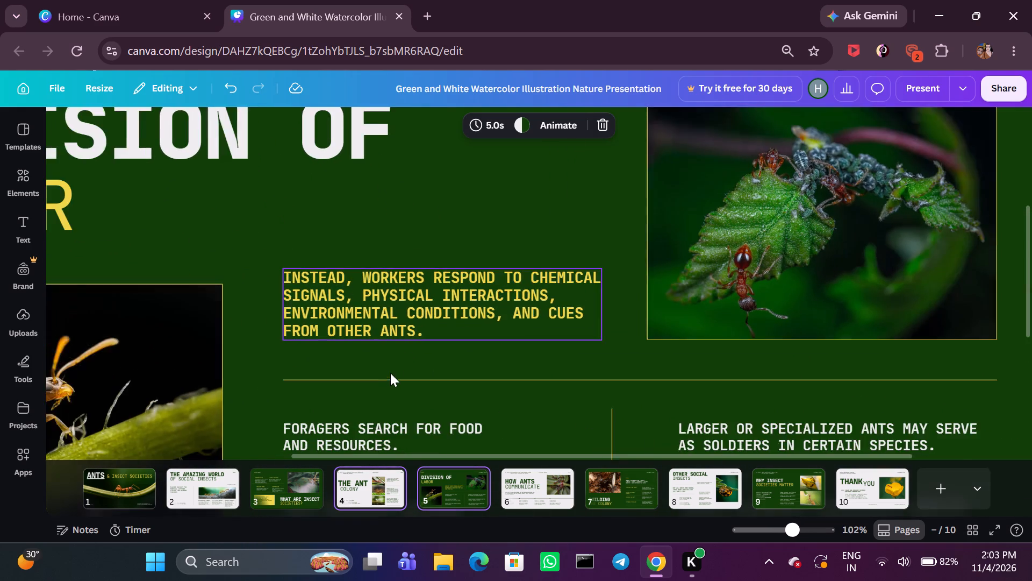
ctrl+scroll(388, 381, down, 1)
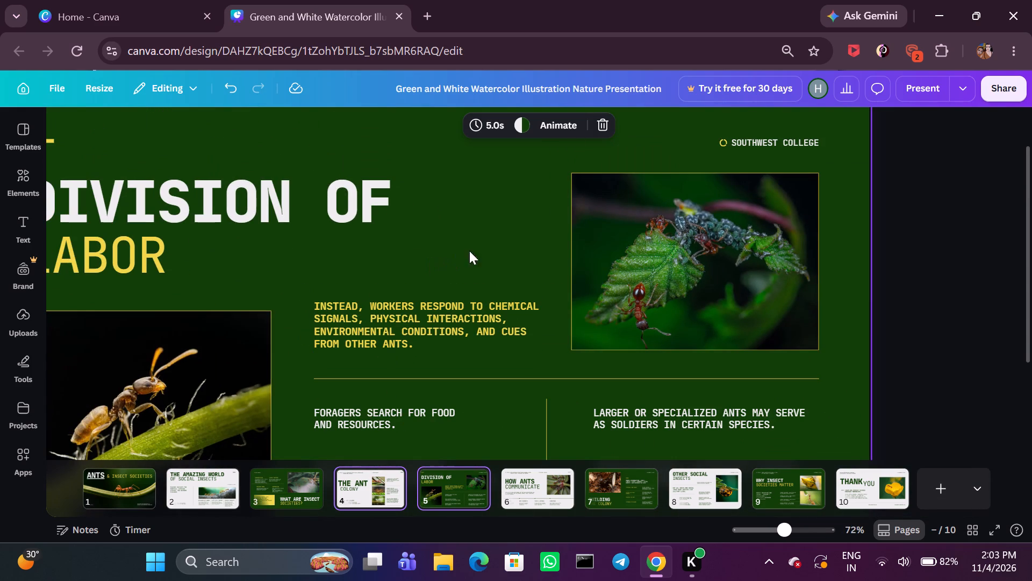
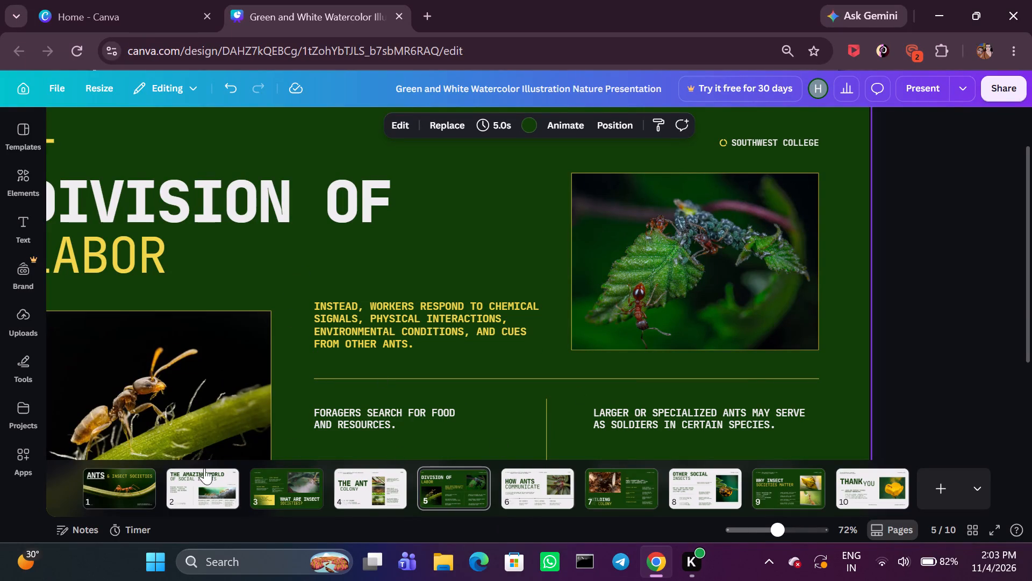
Replace page 5's yellow paragraph about workers responding to signals with new text beginning "Division of labor in ant colony is a".
click(381, 320)
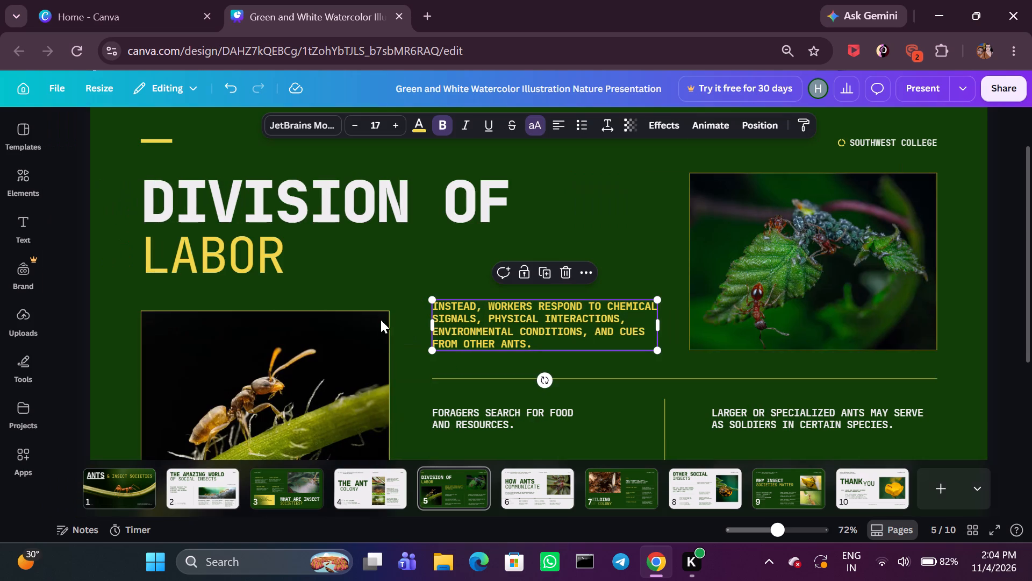
double_click(472, 327)
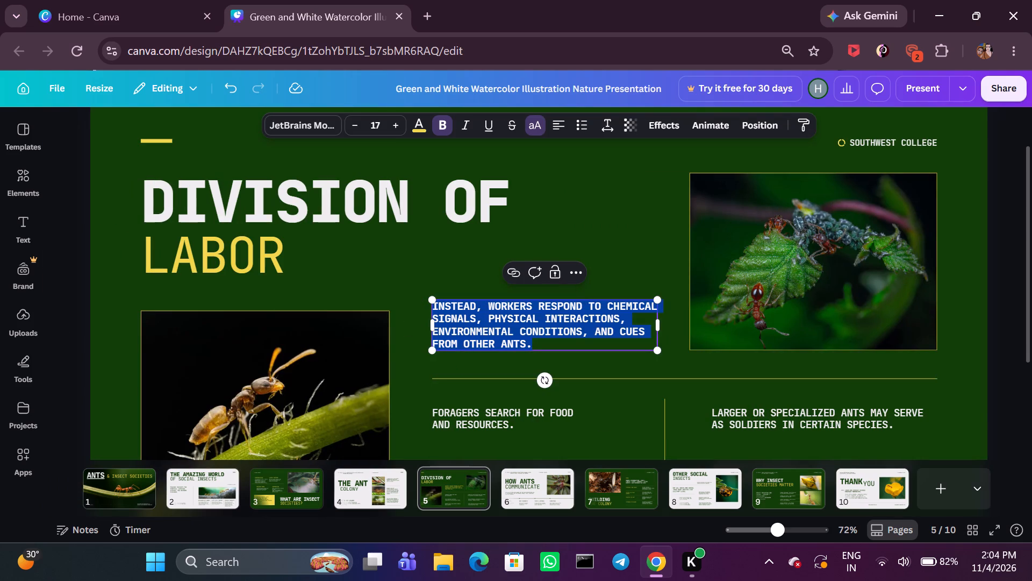
text(divis)
text(ion)
key(space)
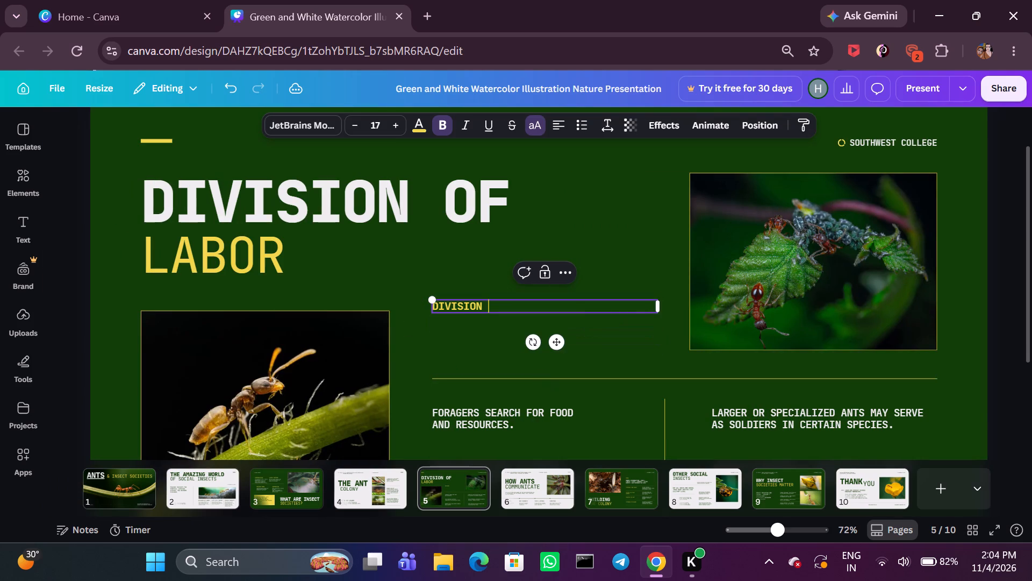
text(of labor)
key(space)
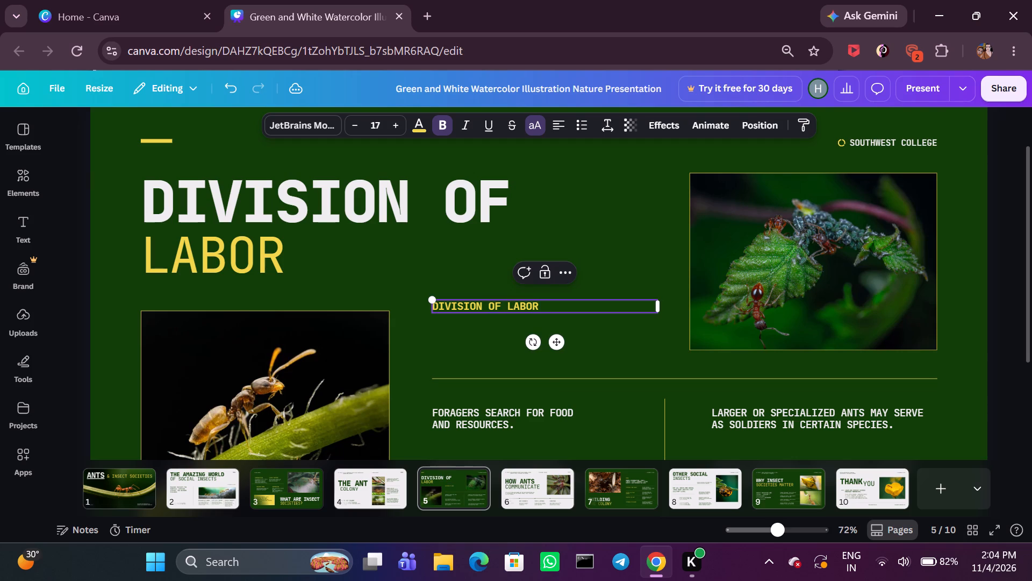
text(in an)
text(t colony is)
key(space)
key(a)
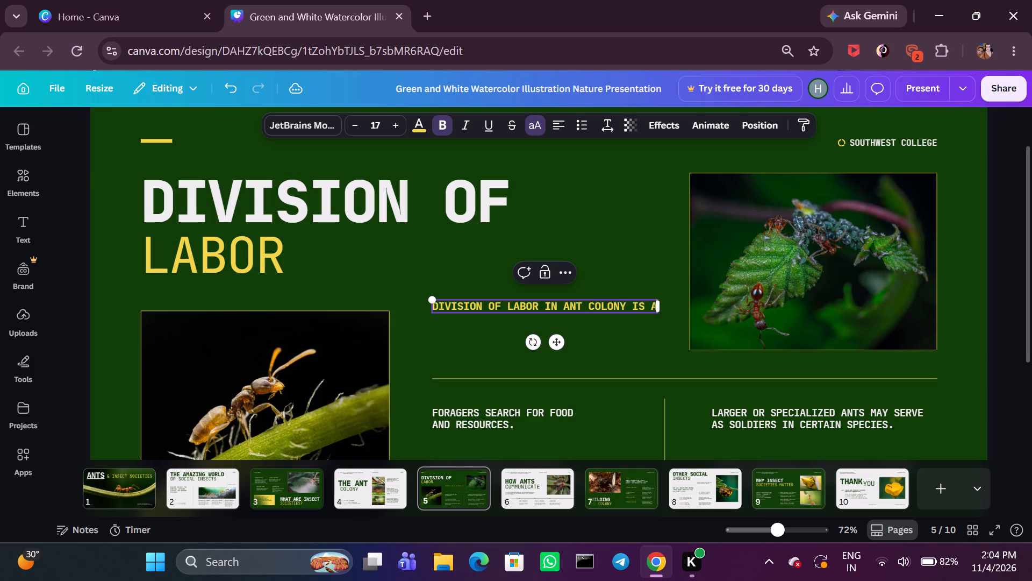
Continue page 5's yellow paragraph with "highly organized social system where".
key(space)
text(hi)
text(ghl)
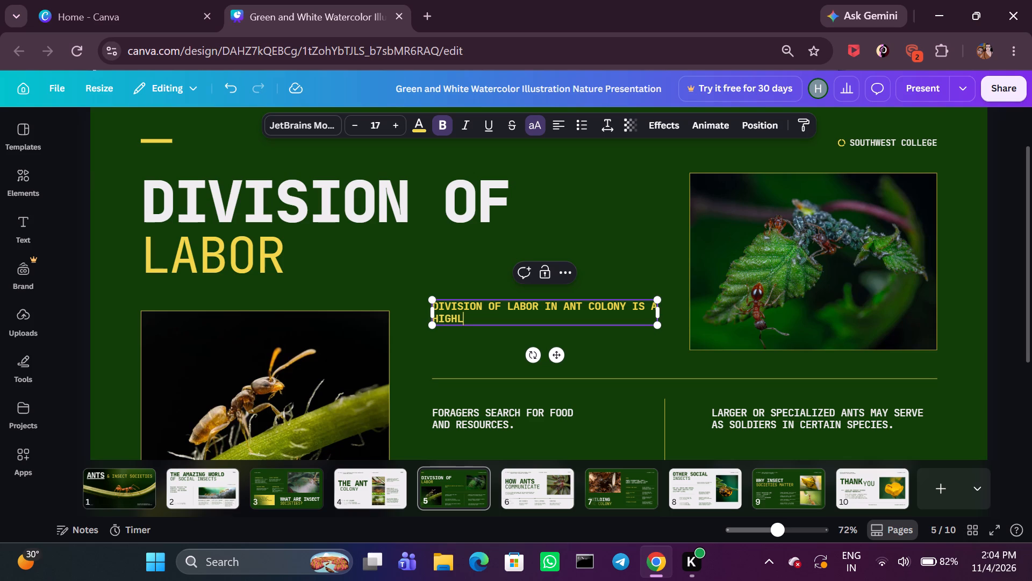
key(y)
key(space)
text(or)
text(ga)
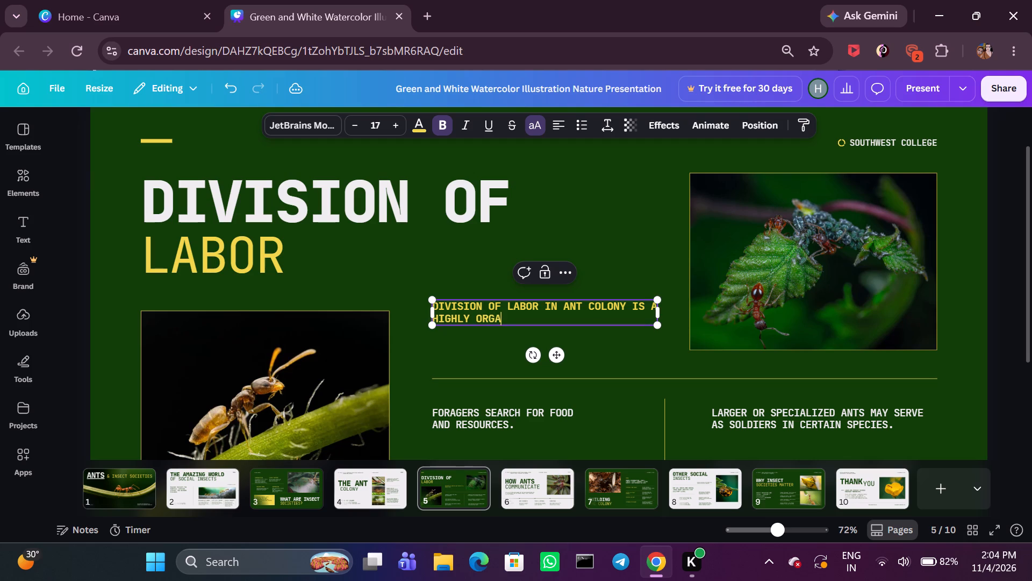
text(nized social s)
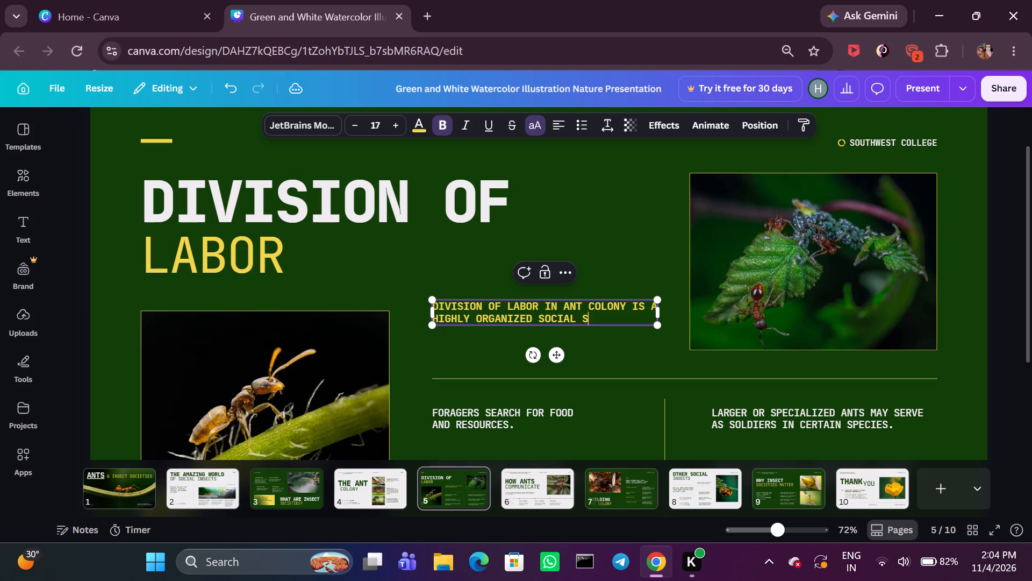
text(ys)
text(te)
text(m where)
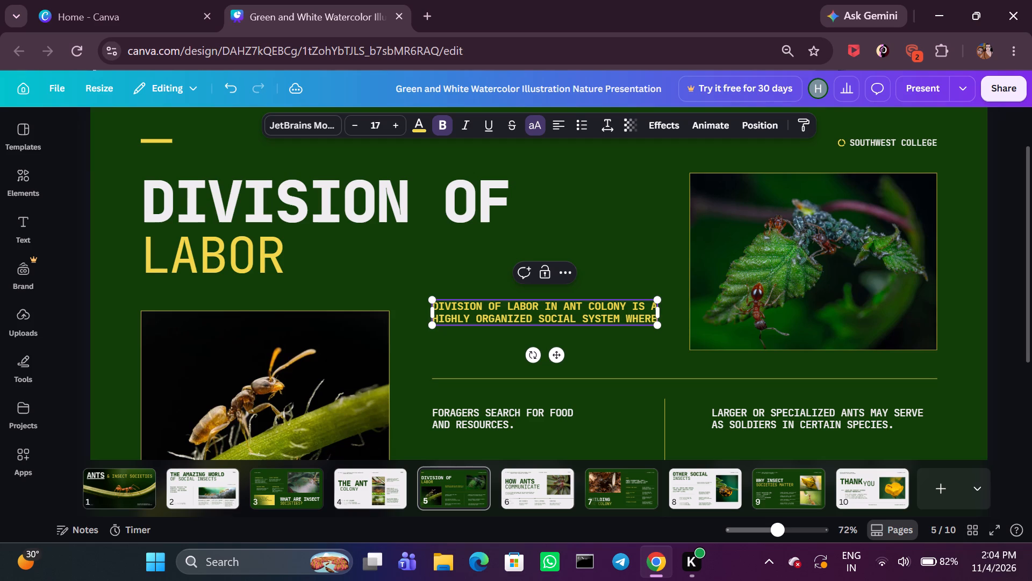
key(space)
Extend page 5's yellow paragraph with the words "members specialize in distinct roles".
text(ma)
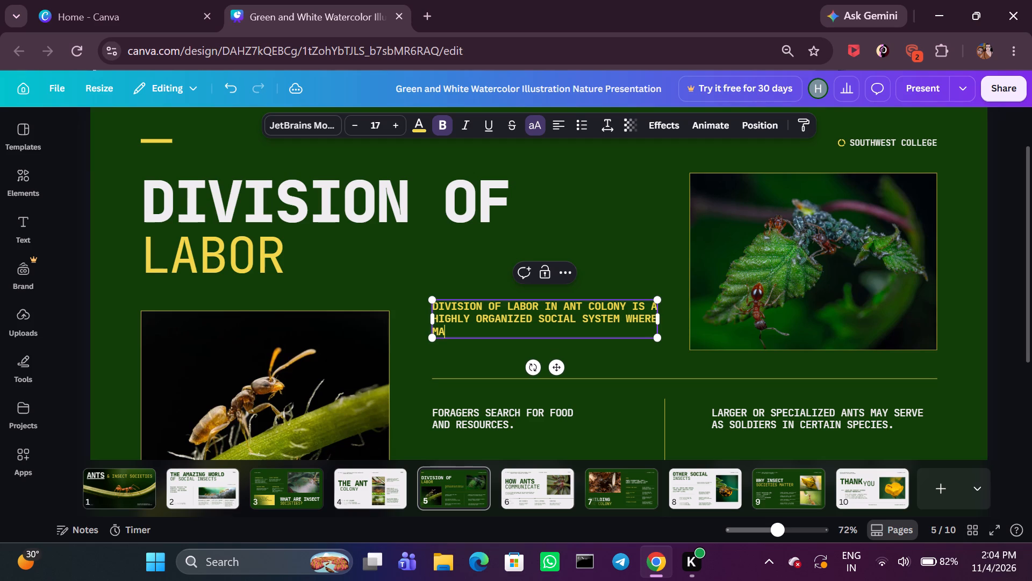
key(BackSpace)
text(emm)
key(BackSpace)
text(bers se)
key(BackSpace)
text(pe)
text(cial)
key(i)
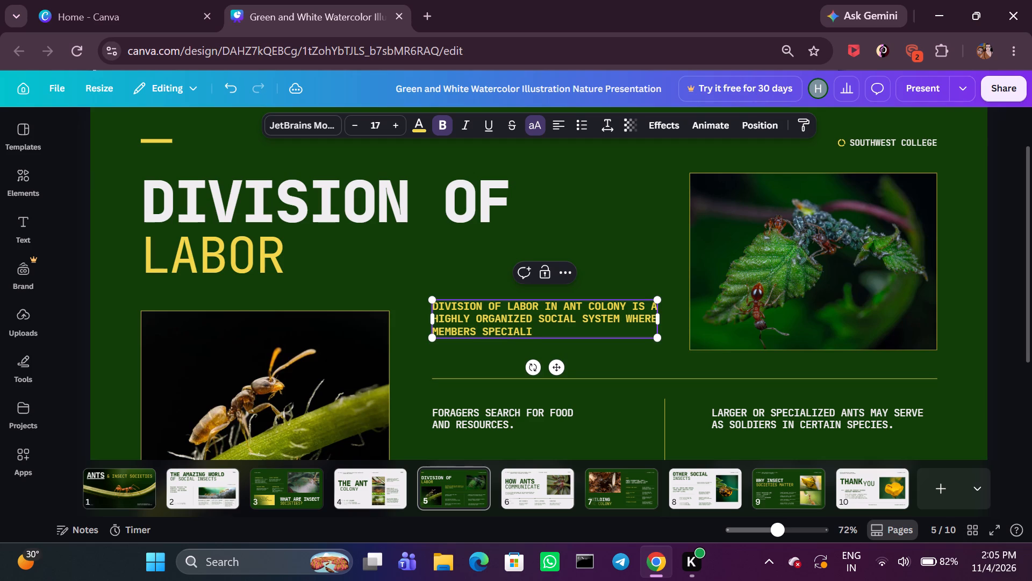
text(ze i)
text(n)
key(space)
text(di)
text(sti)
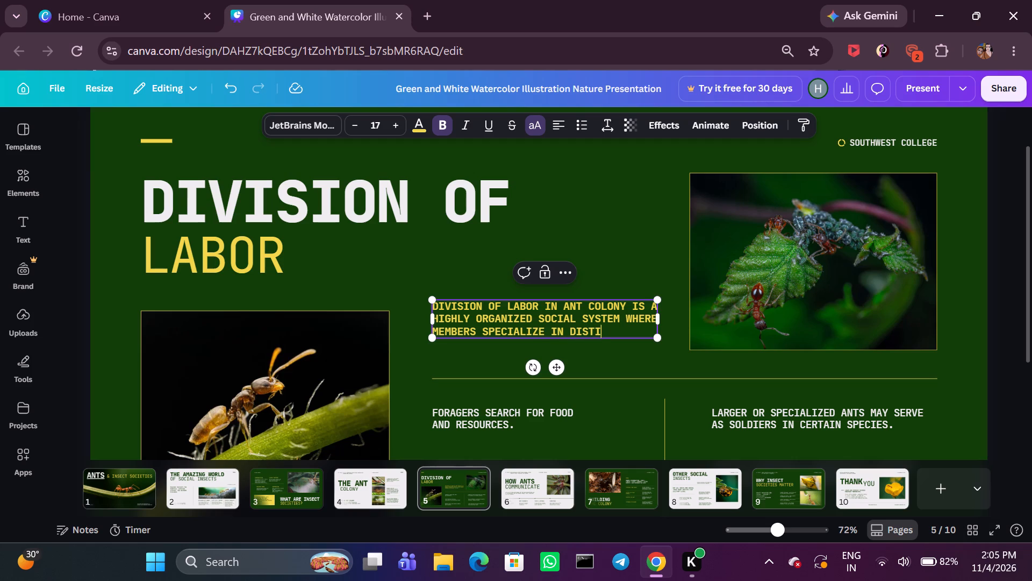
key(n)
text(ct roles)
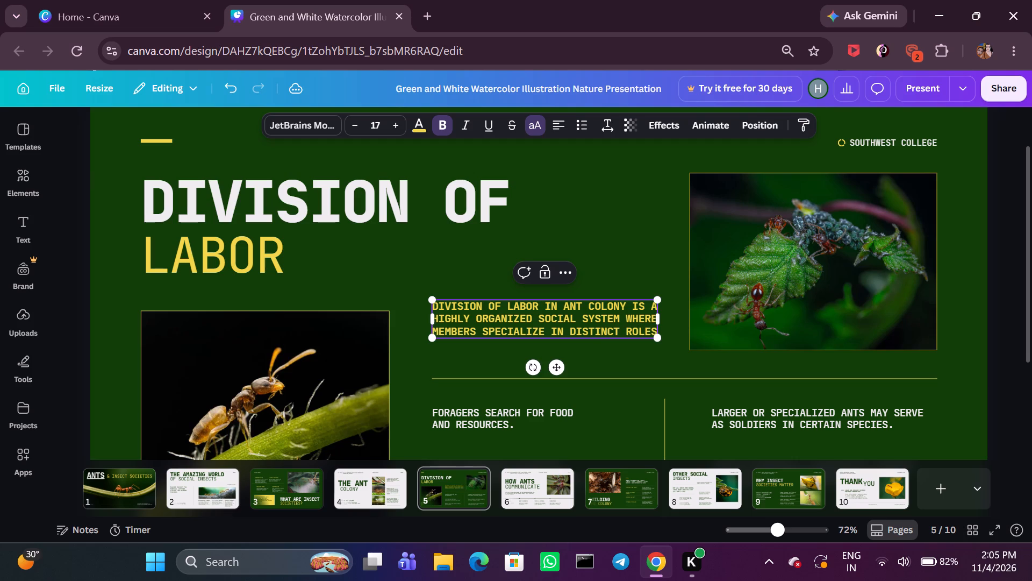
Finish page 5's yellow paragraph with "to help the entire superorganism survive.".
key(space)
text(to he)
text(lp)
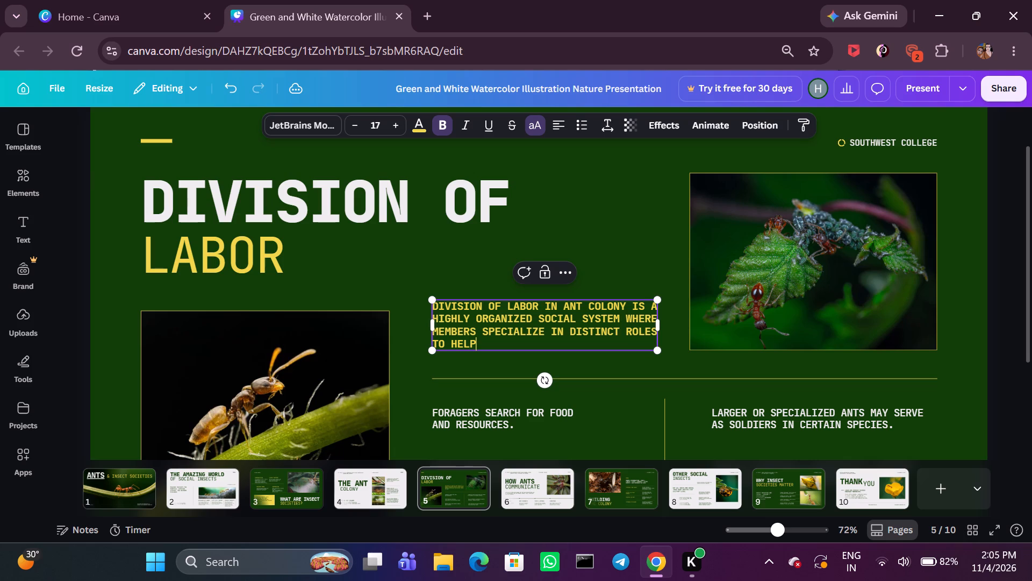
key(space)
text(the)
key(space)
key(e)
key(n)
text(tire)
key(space)
text(su)
key(p)
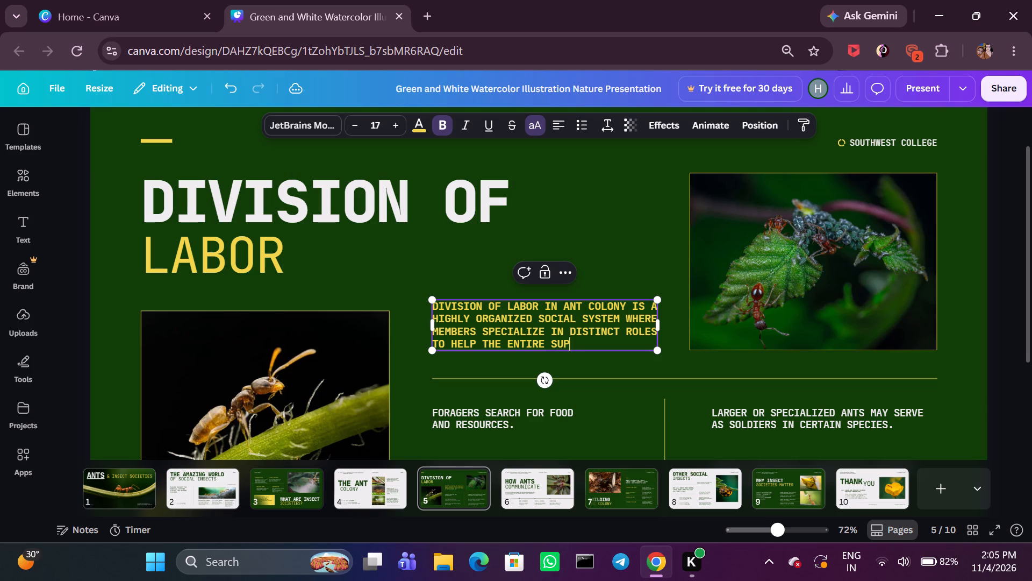
text(er)
text(or)
text(gan)
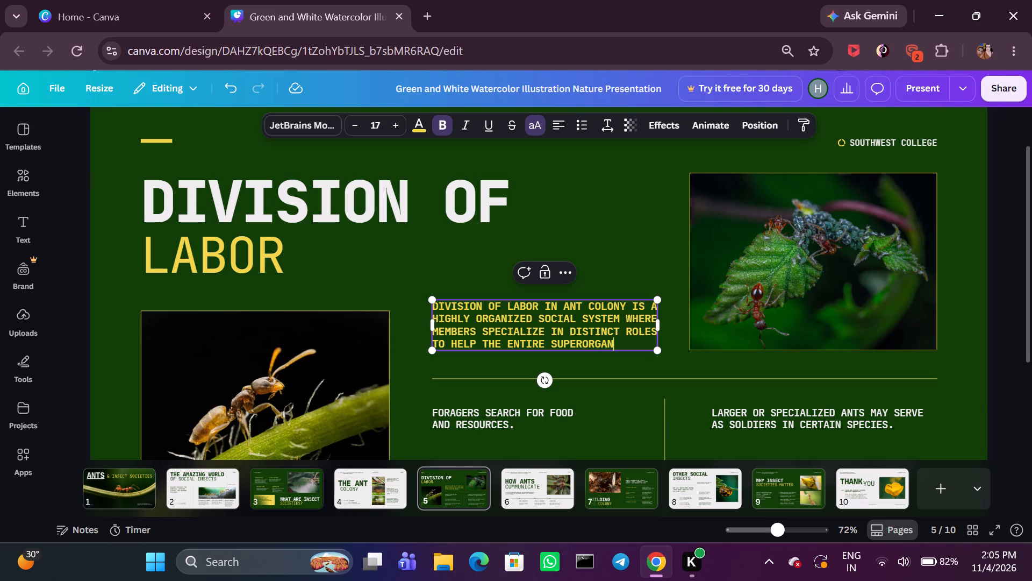
text(ism)
key(space)
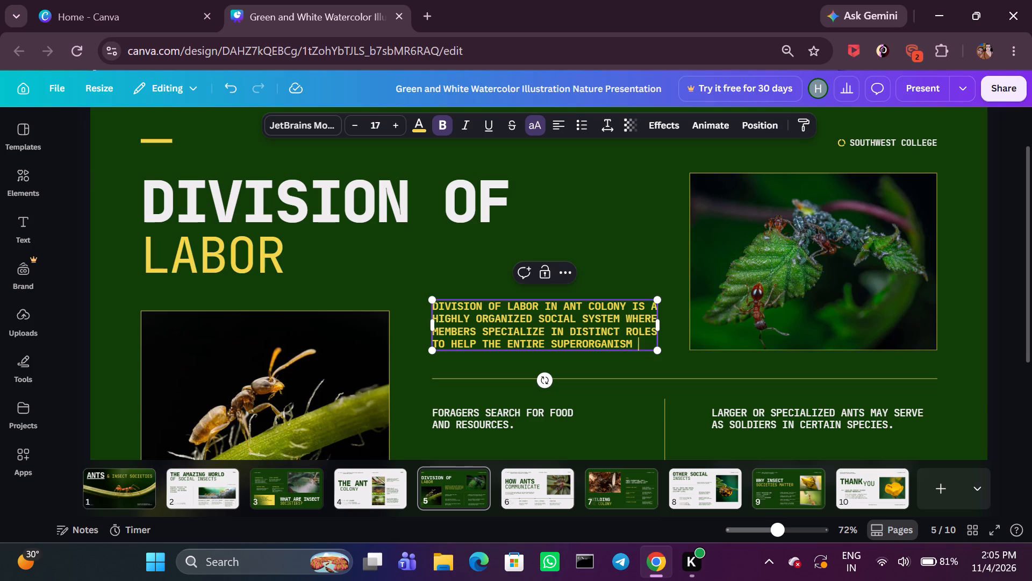
text(survive)
key(period)
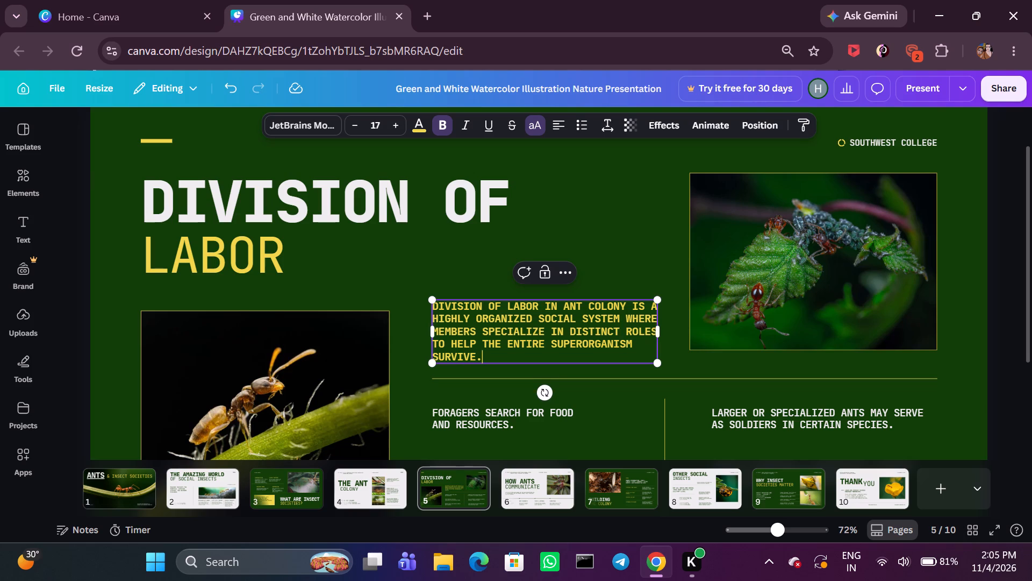
Move page 5's photo of the ant on the green stem slightly upward, beside the role descriptions.
scroll(490, 415, down, 1)
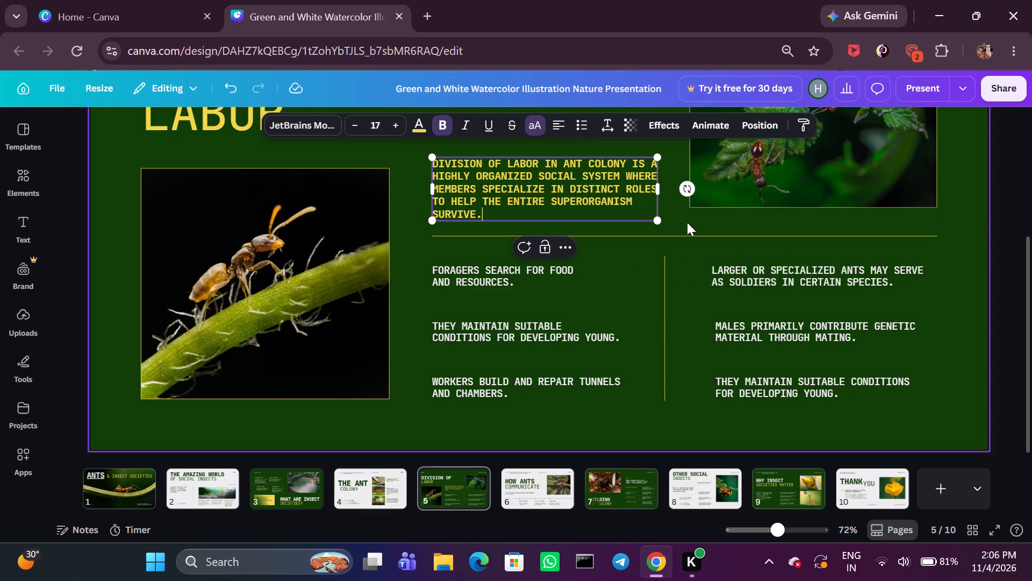
scroll(482, 374, down, 1)
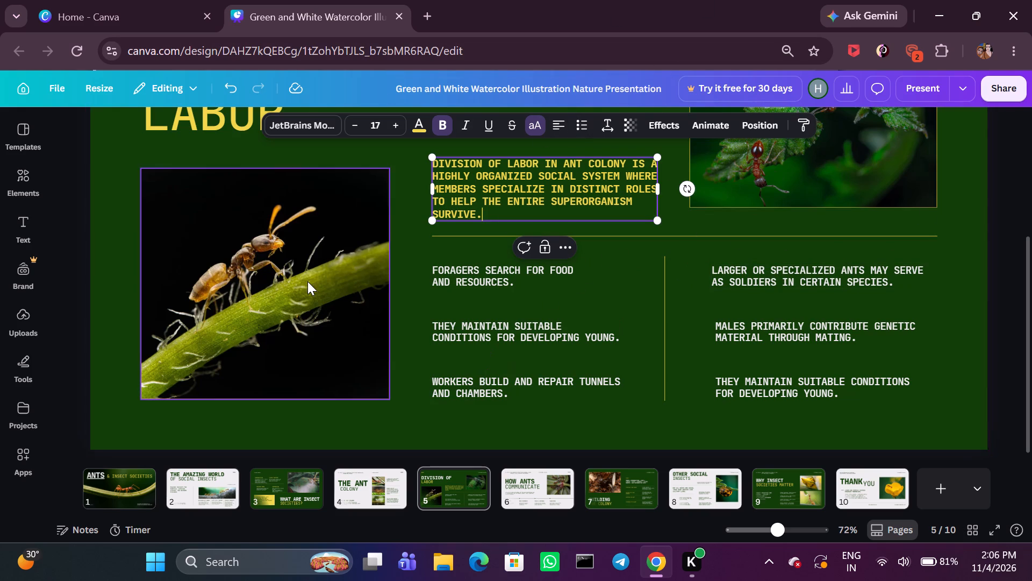
drag(311, 285, 312, 277)
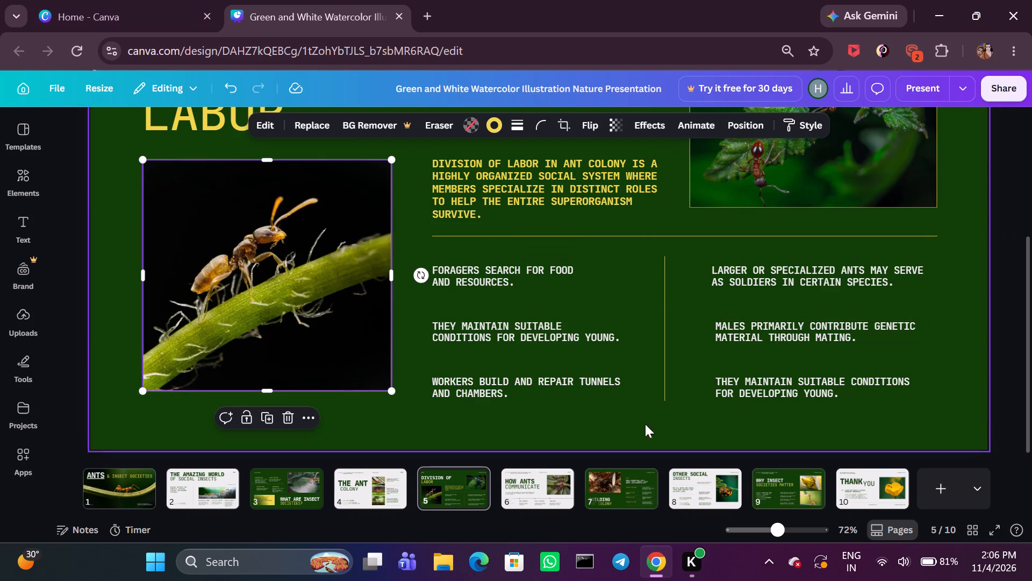
Review the layouts of pages 5 to 10, paging forward to the thank-you page and back to the division of labor page.
scroll(655, 422, down, 3)
scroll(455, 486, up, 1)
click(520, 497)
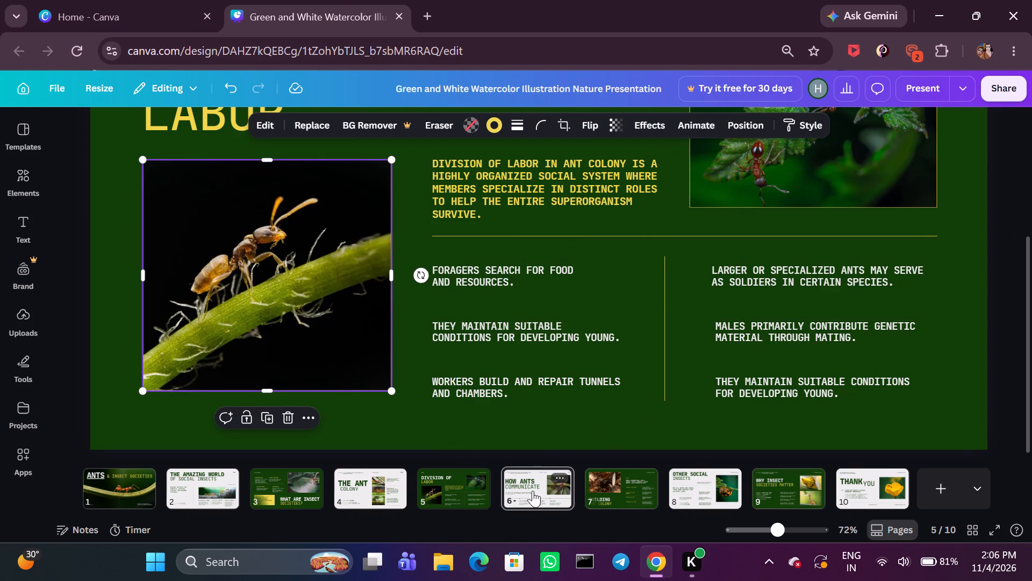
click(607, 496)
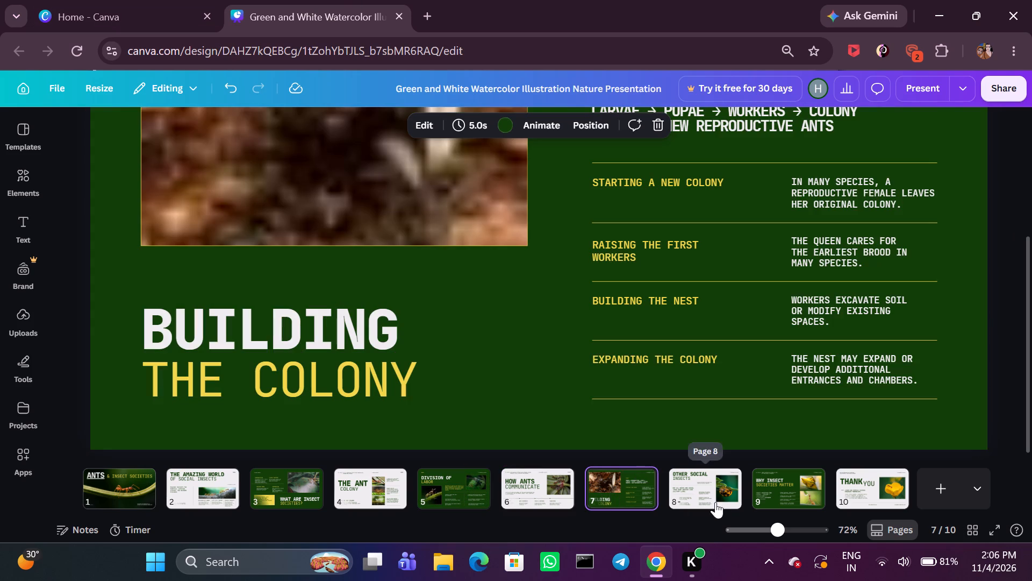
click(711, 492)
click(794, 491)
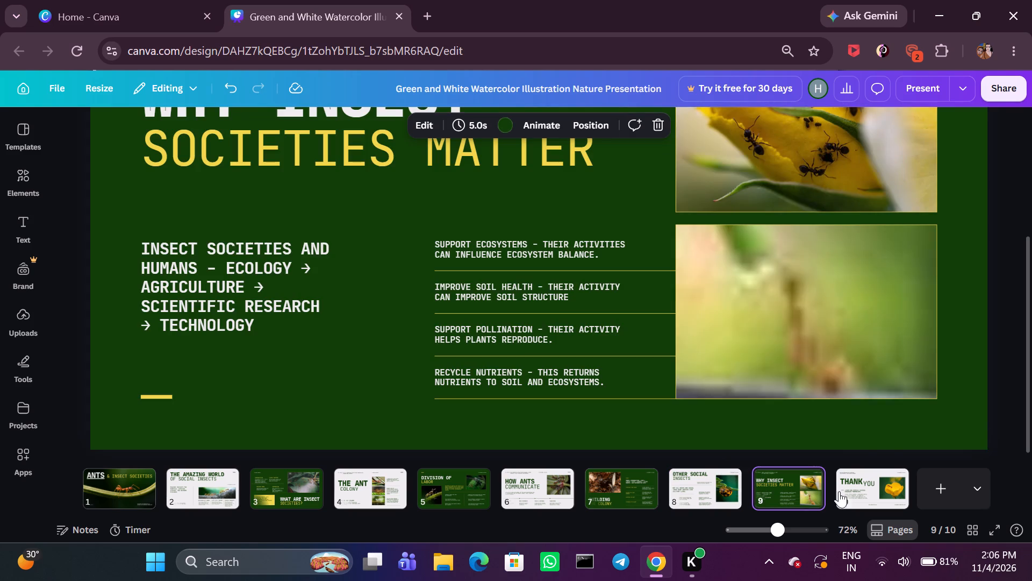
click(854, 491)
click(756, 495)
click(684, 491)
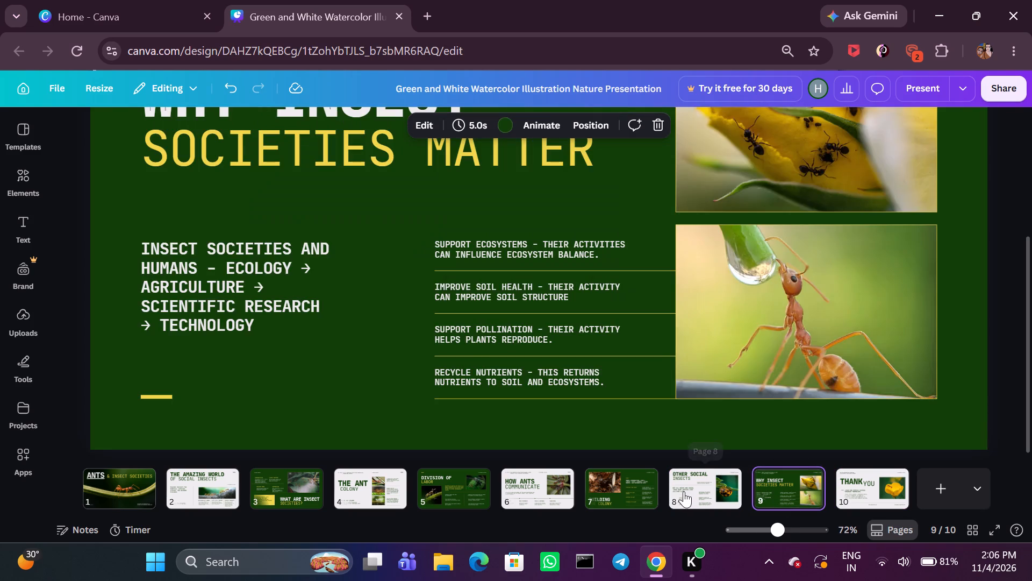
click(597, 480)
click(549, 481)
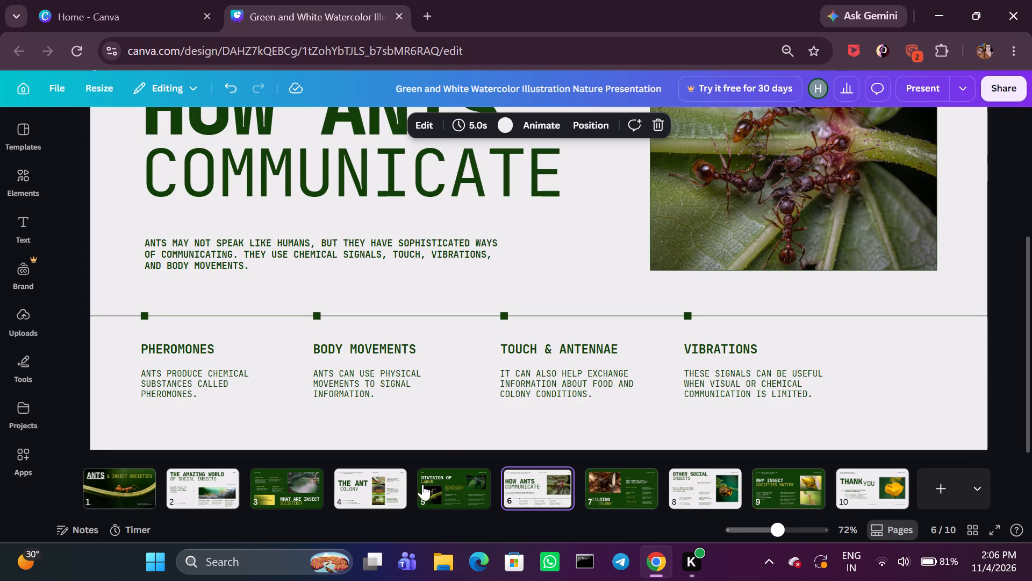
click(426, 484)
Examine page 4's ant colony title, photos and caste descriptions from the key message down to the lower section.
click(376, 490)
scroll(348, 351, up, 3)
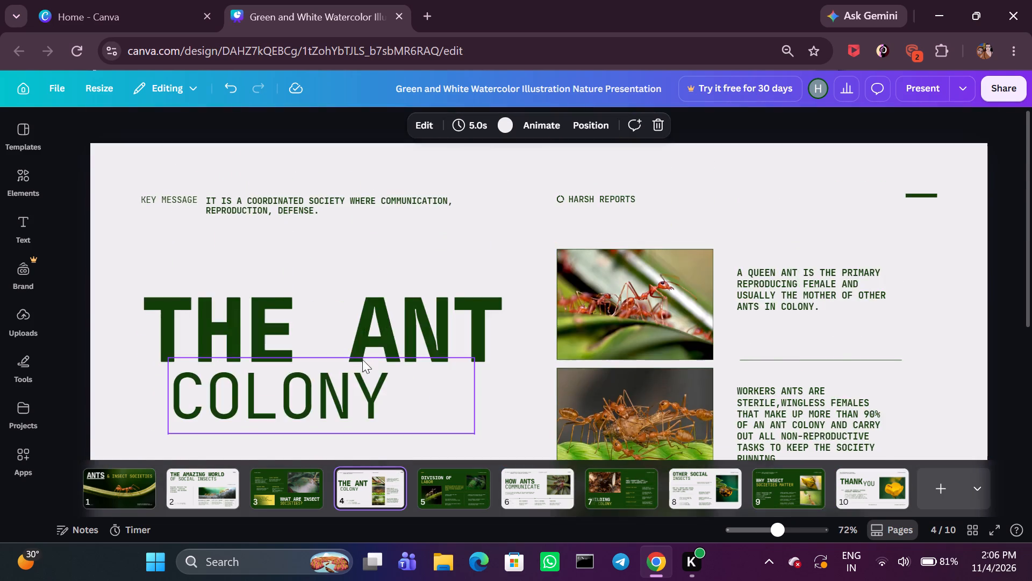
scroll(369, 362, down, 2)
scroll(376, 364, up, 3)
scroll(397, 375, down, 2)
scroll(721, 294, up, 3)
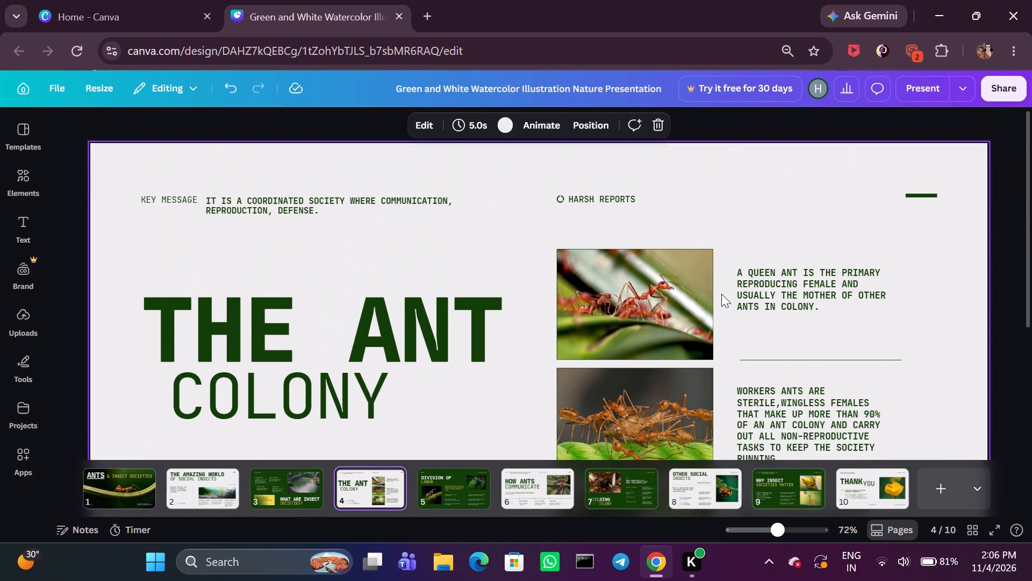
middle_drag(470, 367, 492, 409)
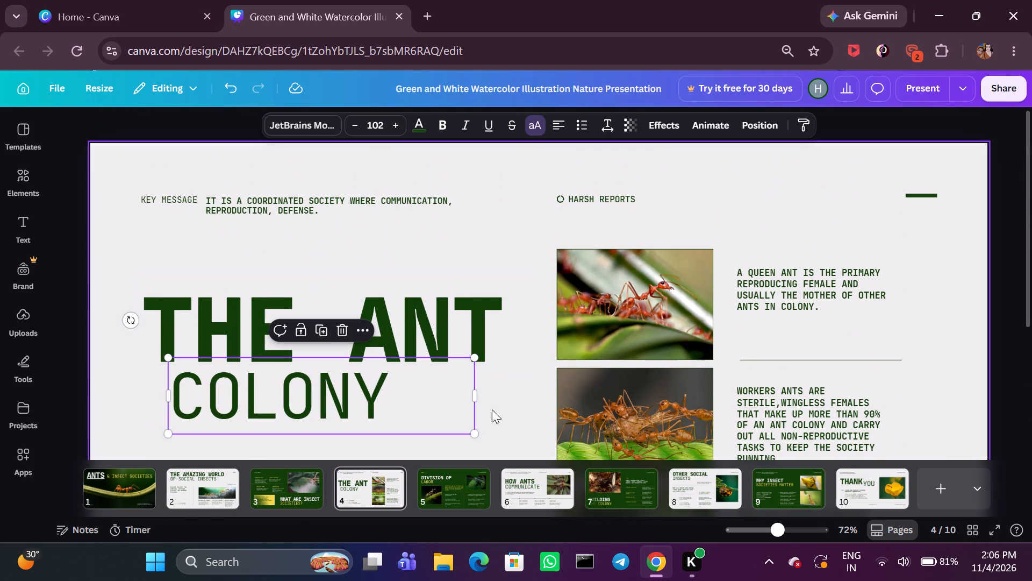
middle_drag(497, 409, 615, 406)
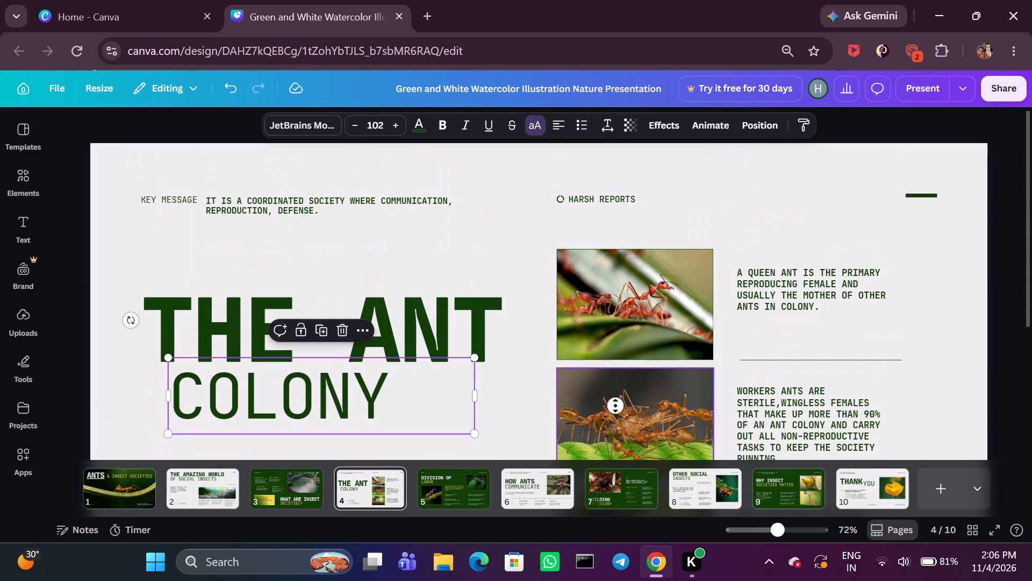
middle_drag(615, 406, 615, 308)
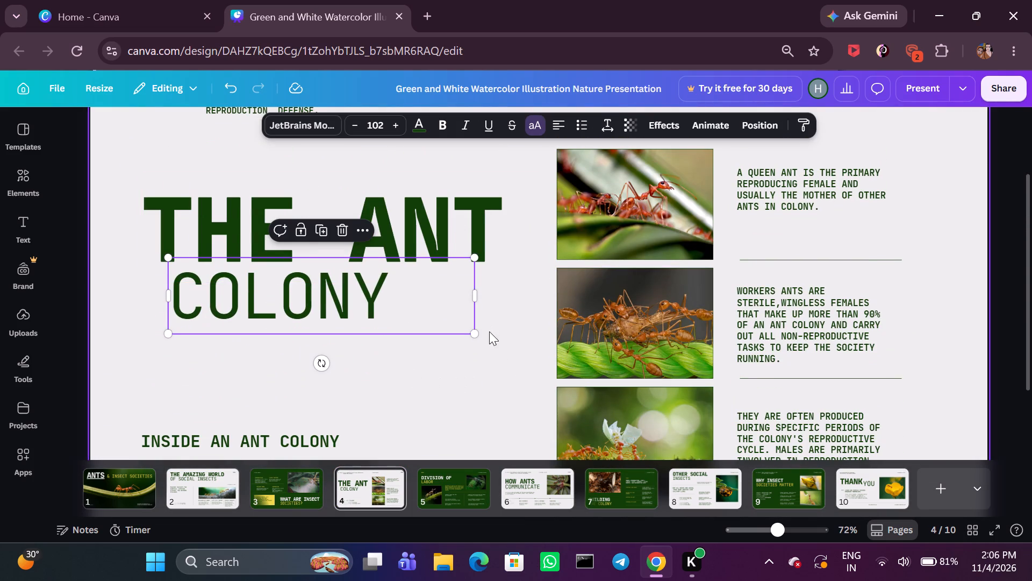